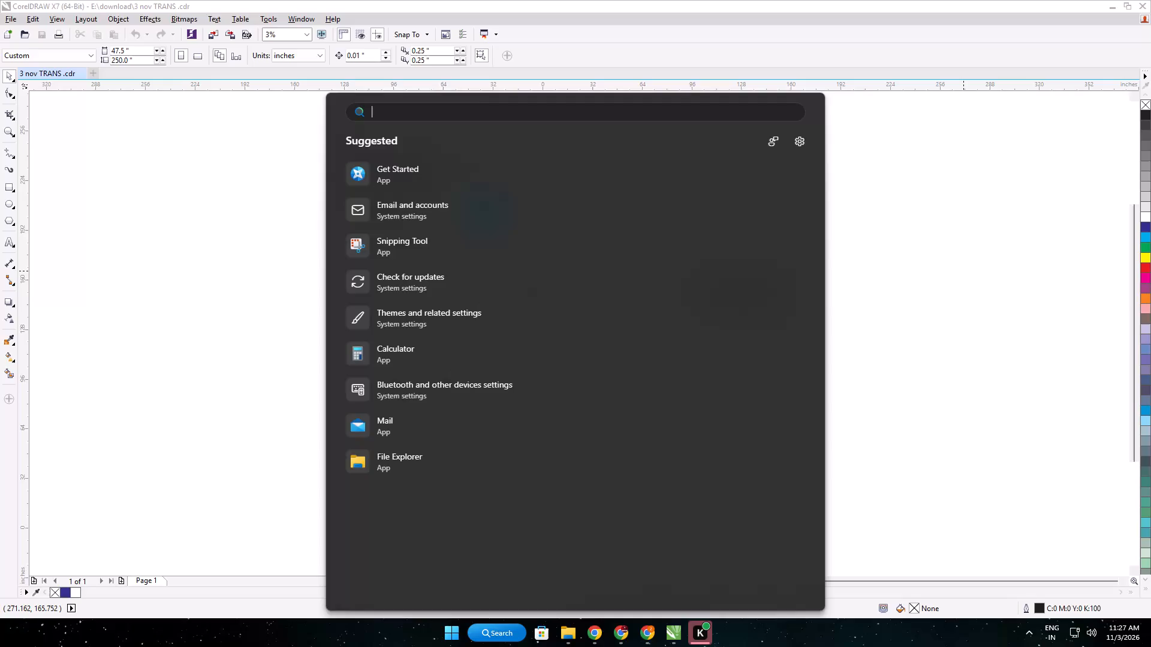
# Look over the sticker designs laid out on the page of the 3 nov TRANS document.
pyautogui.press('super+s')
pyautogui.click(963, 271)
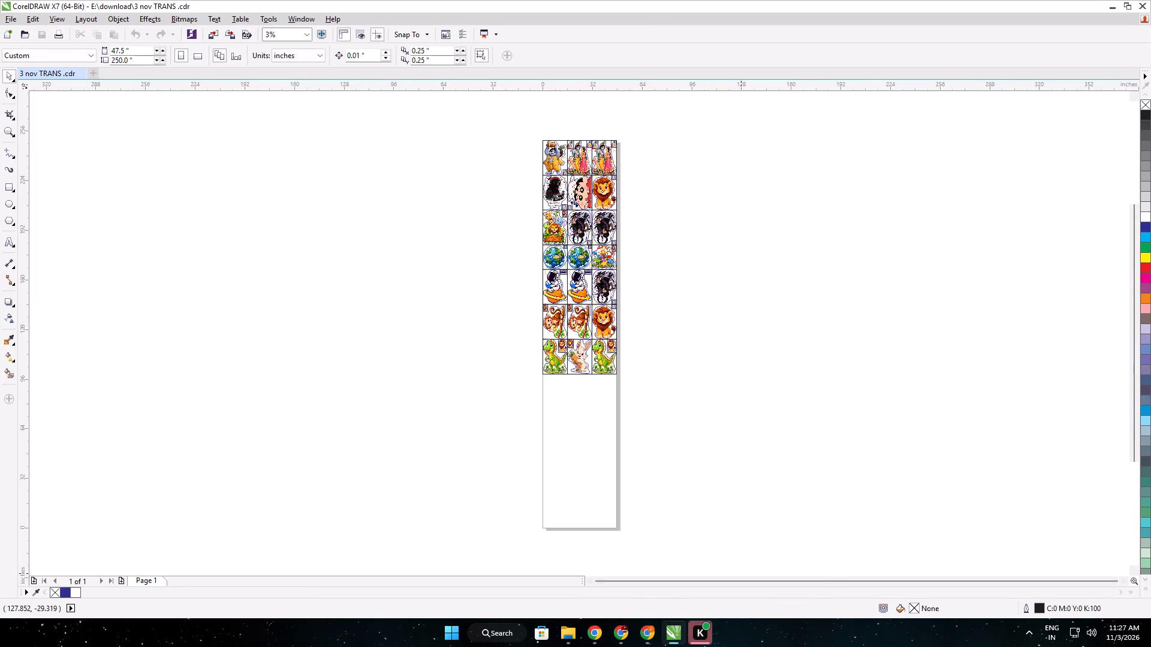
pyautogui.scroll(1, 607, 289)
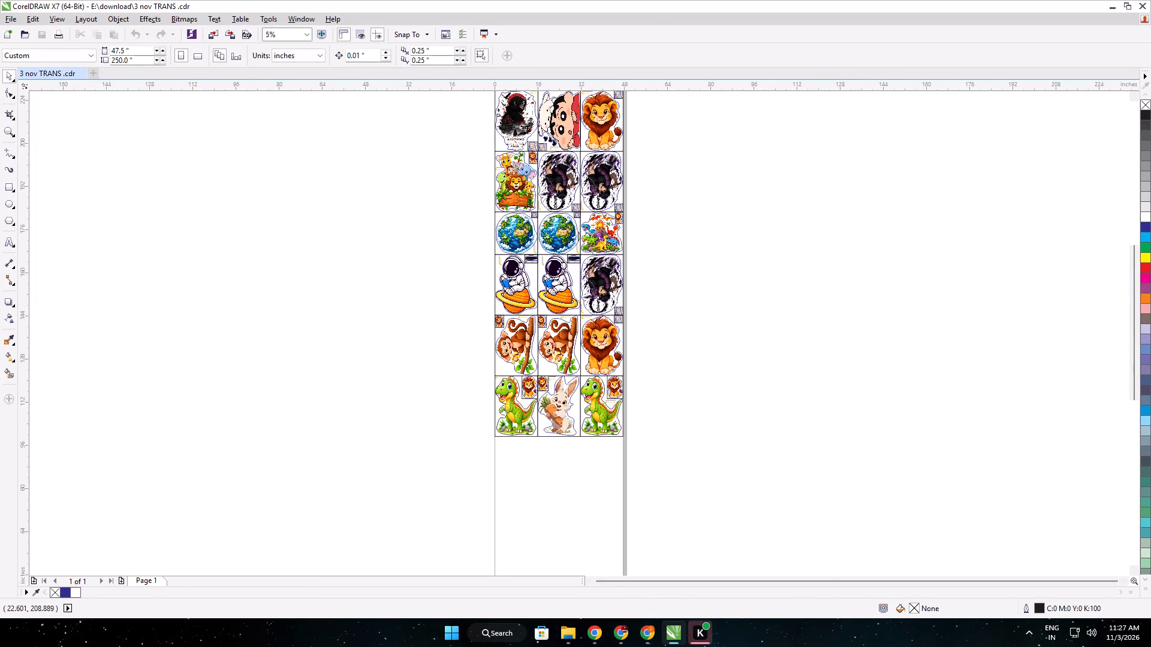
pyautogui.moveTo(578, 151); pyautogui.dragTo(582, 292, button='middle')
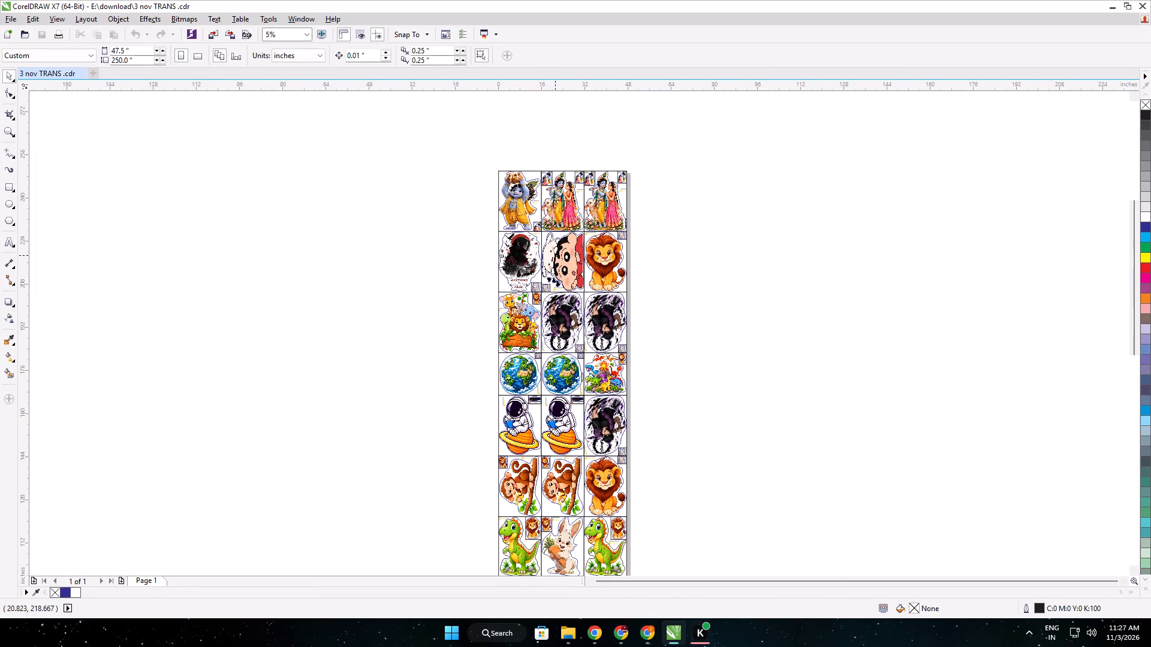
pyautogui.scroll(1, 617, 313)
pyautogui.moveTo(619, 312); pyautogui.dragTo(646, 174, button='middle')
pyautogui.scroll(-1, 636, 250)
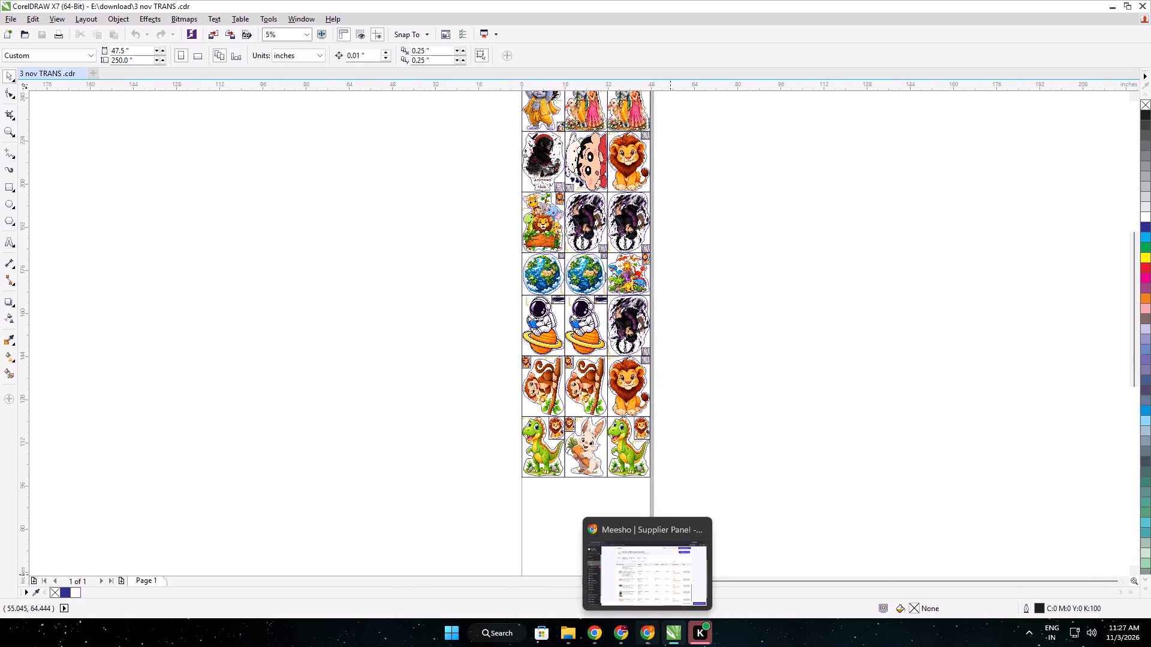
# Switch to the Innovate Productes Meesho supplier panel in Chrome and review the Ready to Ship orders.
pyautogui.click(655, 629)
pyautogui.scroll(-7, 378, 424)
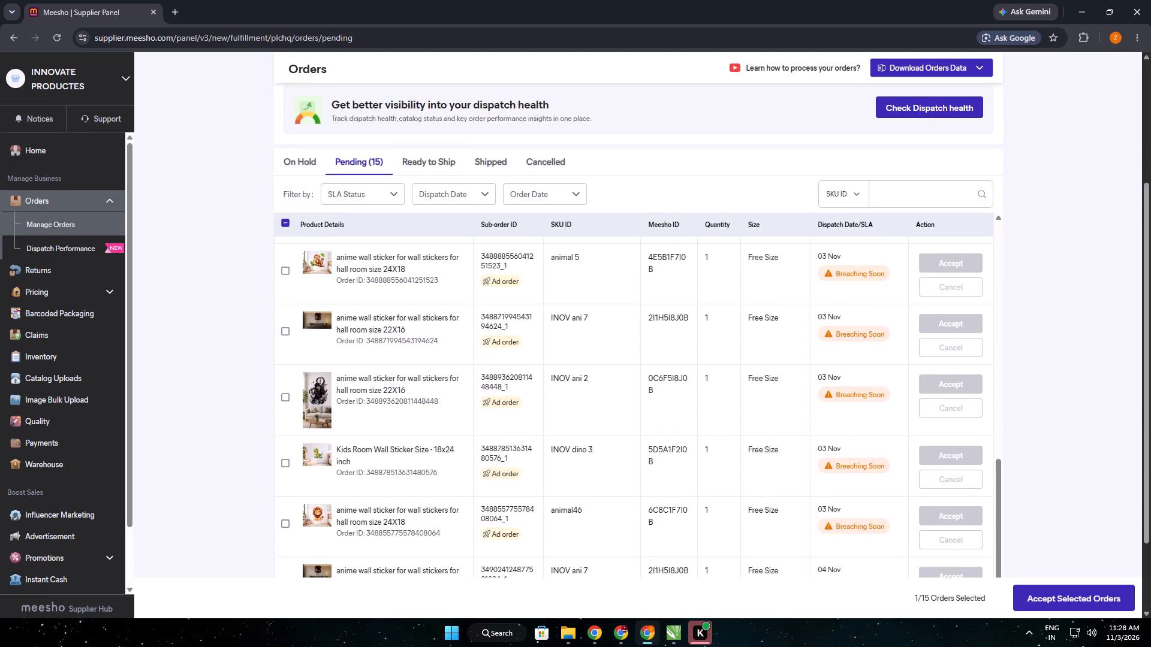
pyautogui.click(421, 149)
pyautogui.scroll(-5, 293, 450)
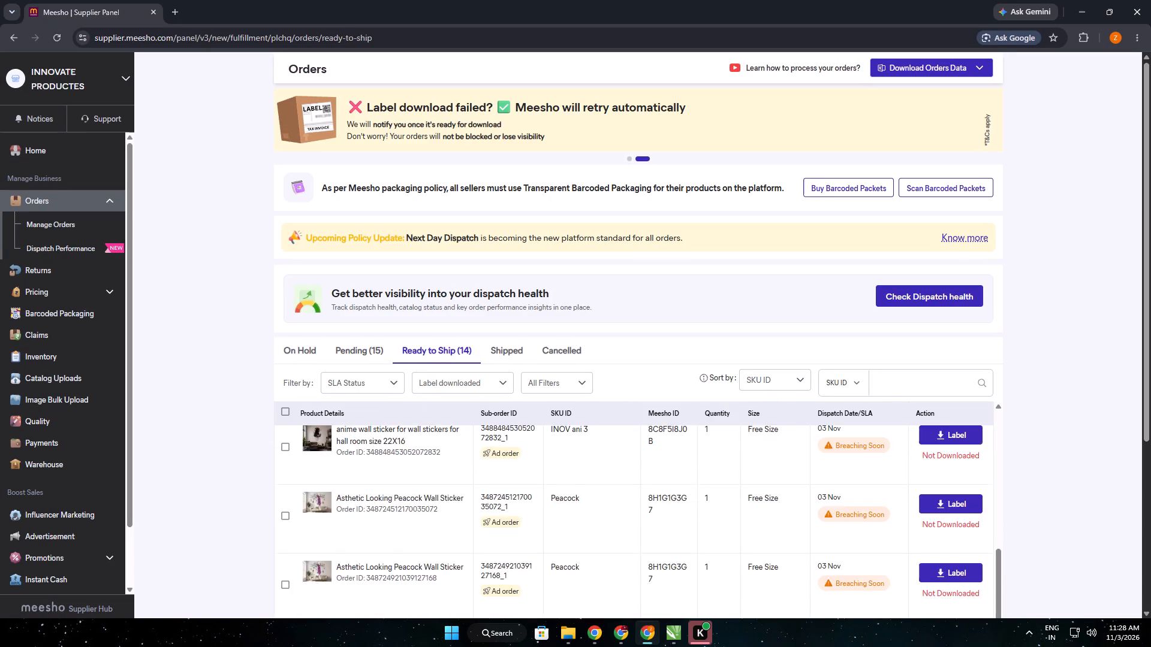
pyautogui.scroll(-5, 396, 473)
pyautogui.scroll(-12, 450, 497)
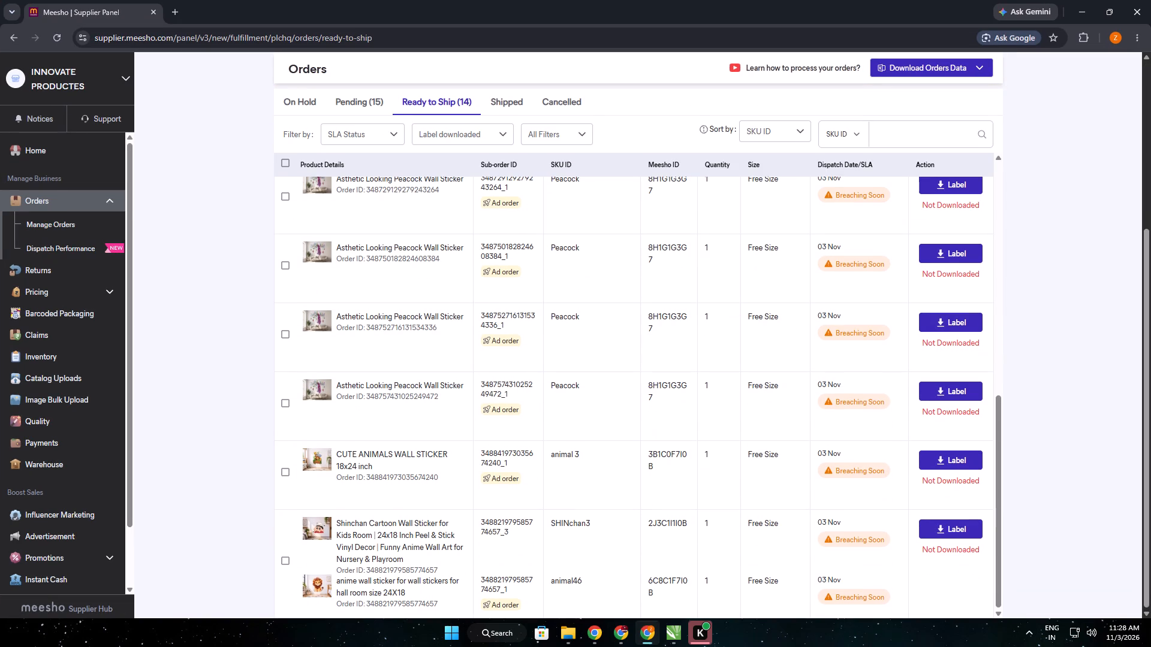
pyautogui.scroll(6, 317, 521)
pyautogui.scroll(4, 361, 355)
# Return to the Pending orders and select the first animal 5 order.
pyautogui.click(333, 93)
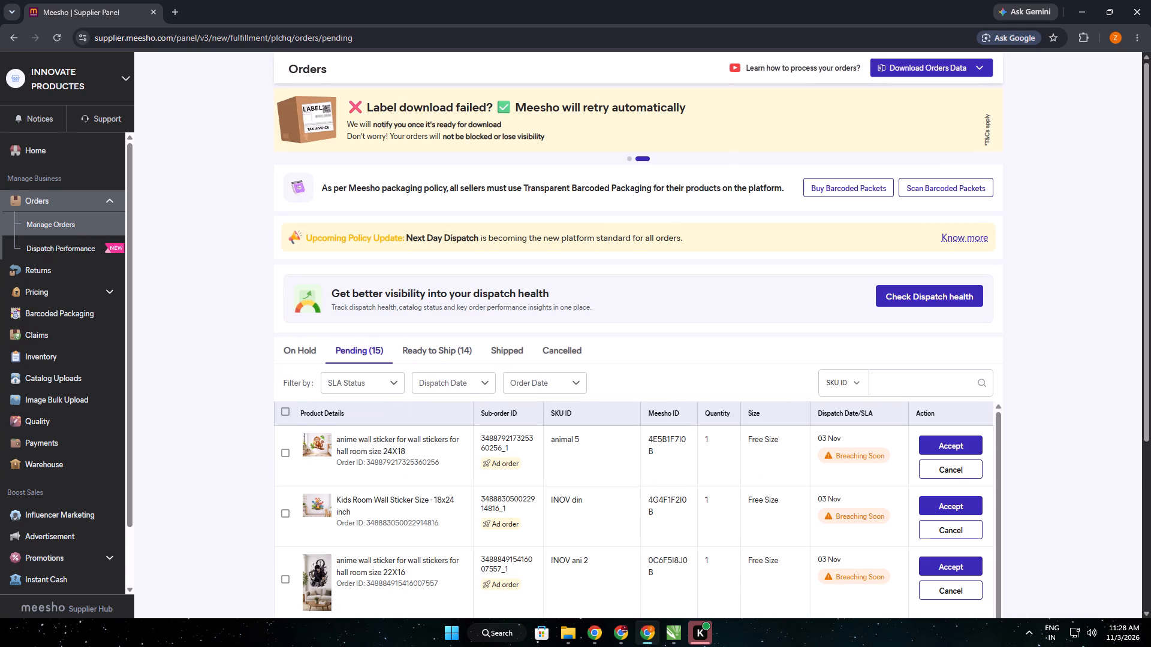
pyautogui.click(281, 450)
# Preview the INOV din product image, check it against the CorelDRAW sticker sheet, and select that pending order.
pyautogui.scroll(-2, 345, 510)
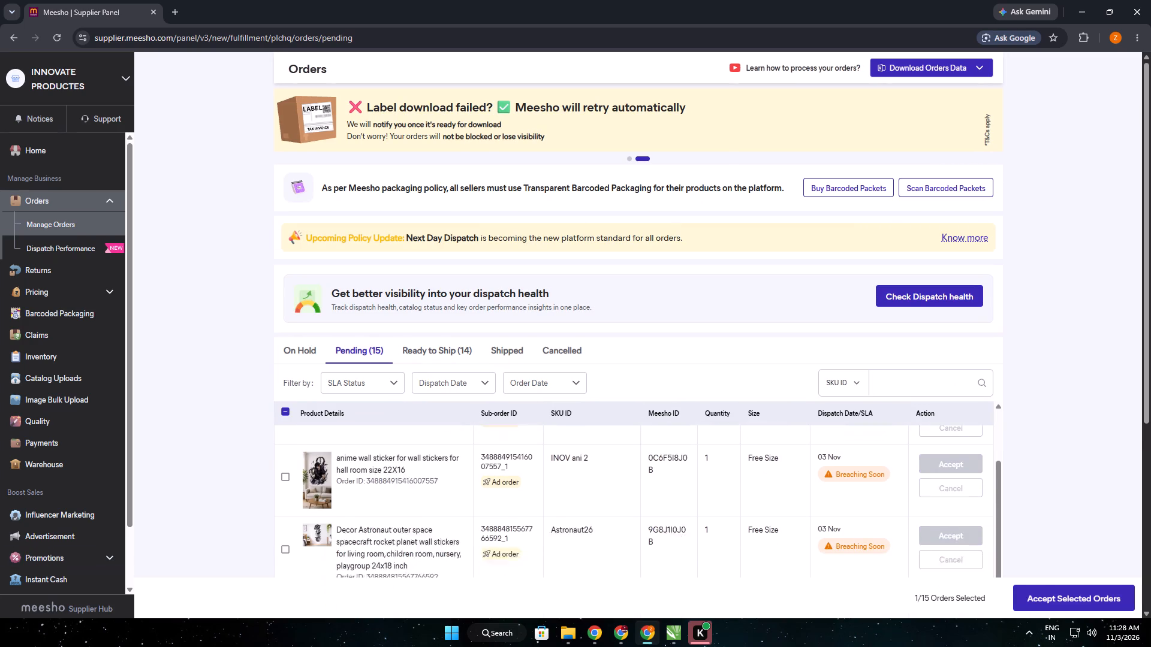
pyautogui.scroll(1, 337, 510)
pyautogui.click(321, 440)
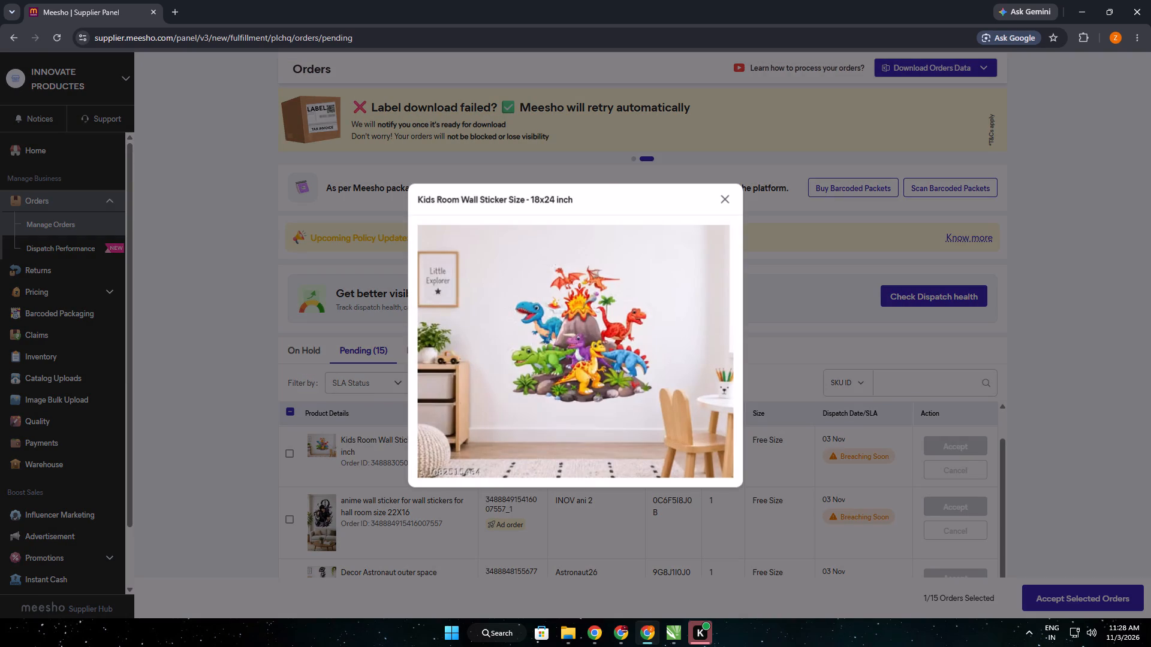
pyautogui.click(734, 193)
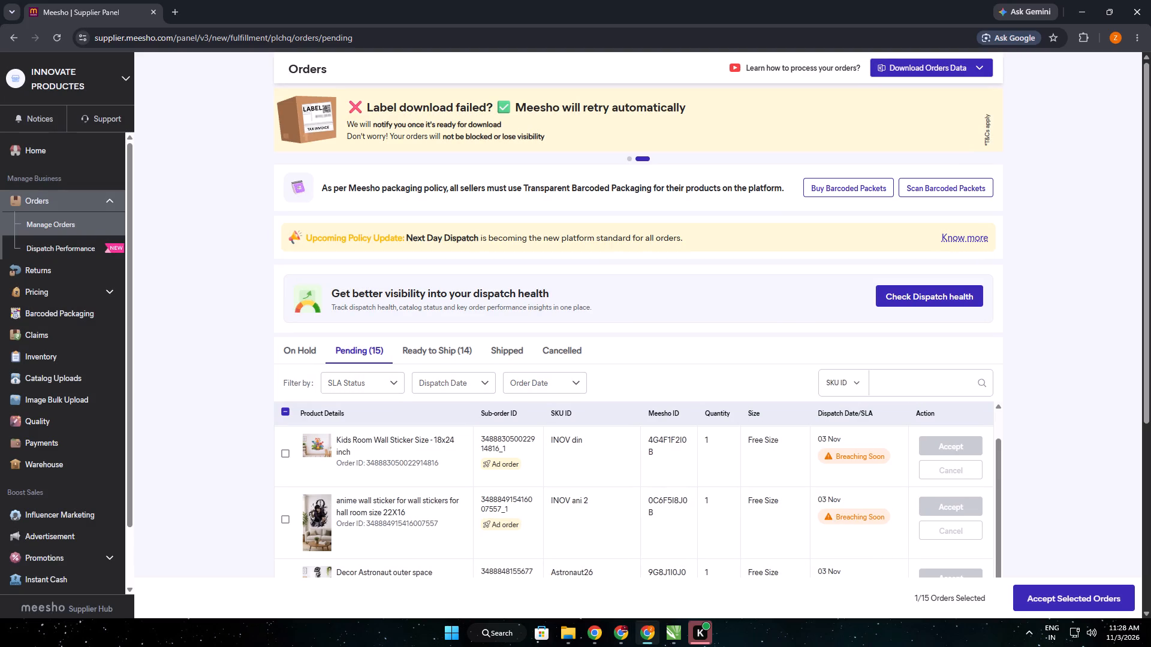
pyautogui.click(670, 630)
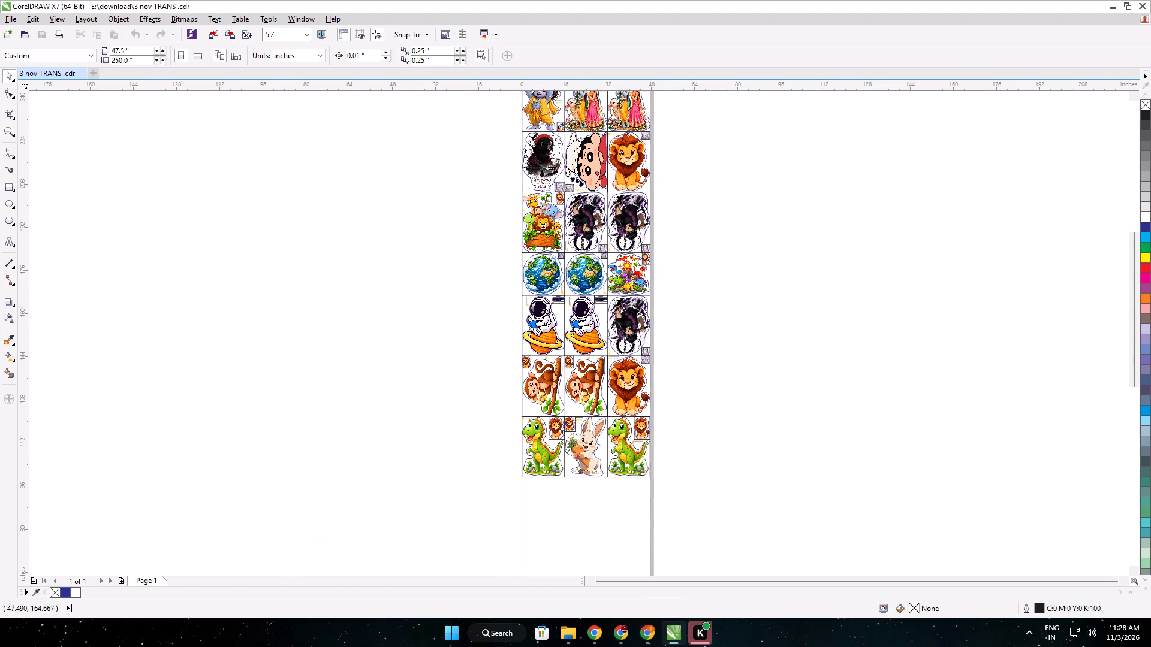
pyautogui.scroll(2, 652, 286)
pyautogui.click(632, 640)
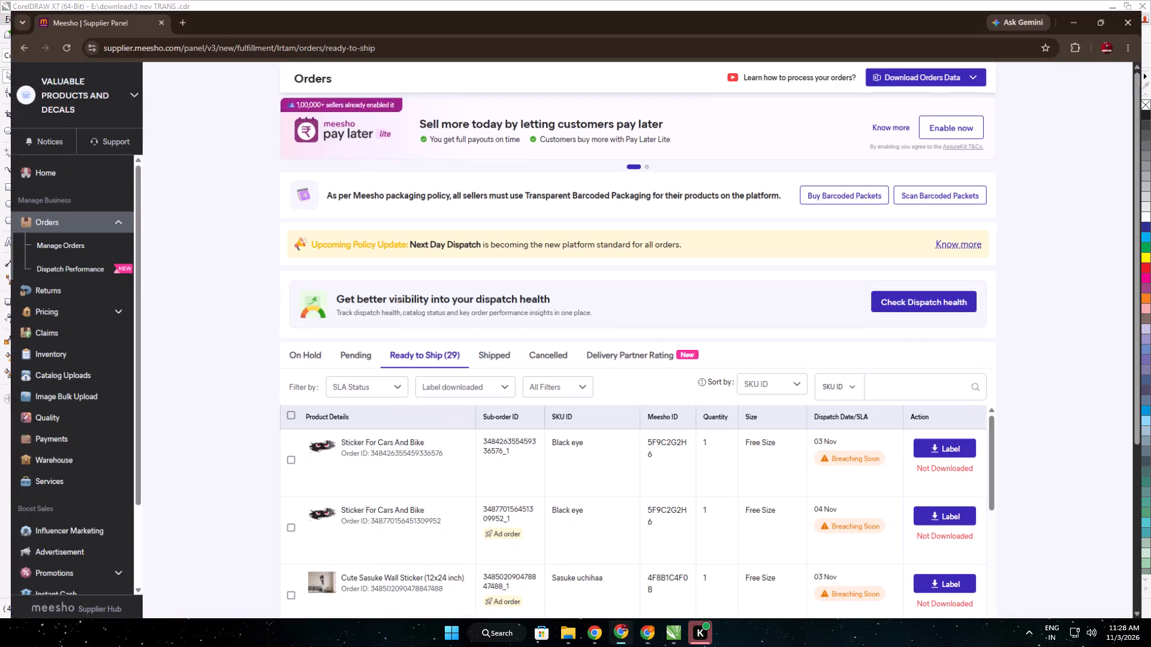
pyautogui.scroll(-3, 201, 529)
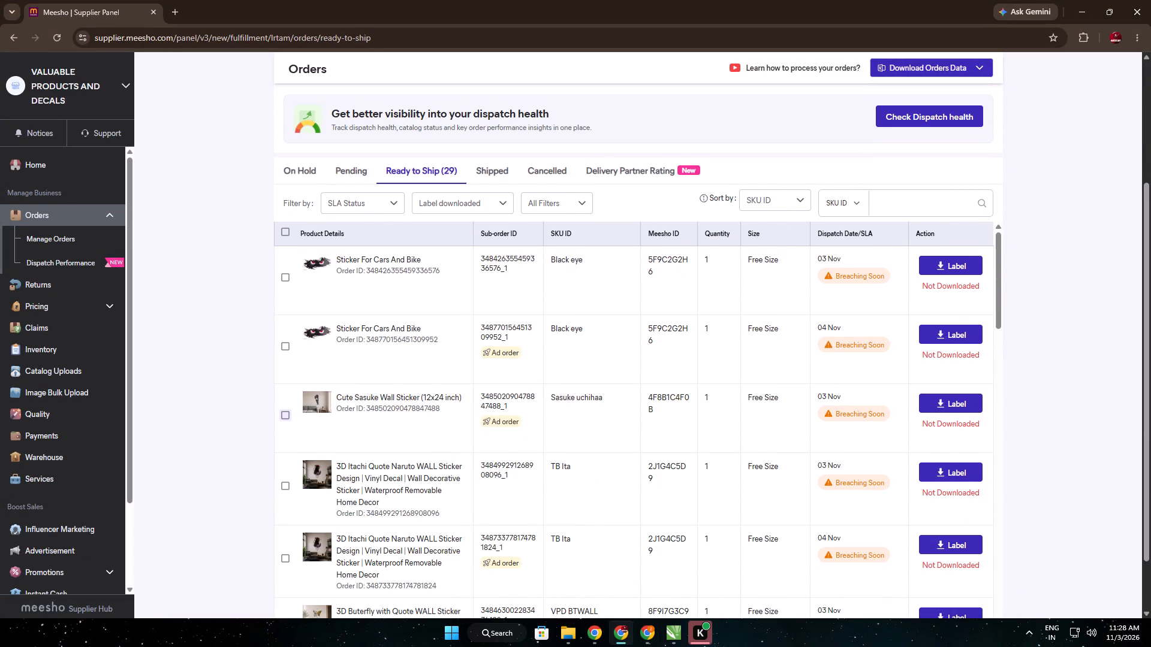
pyautogui.click(654, 634)
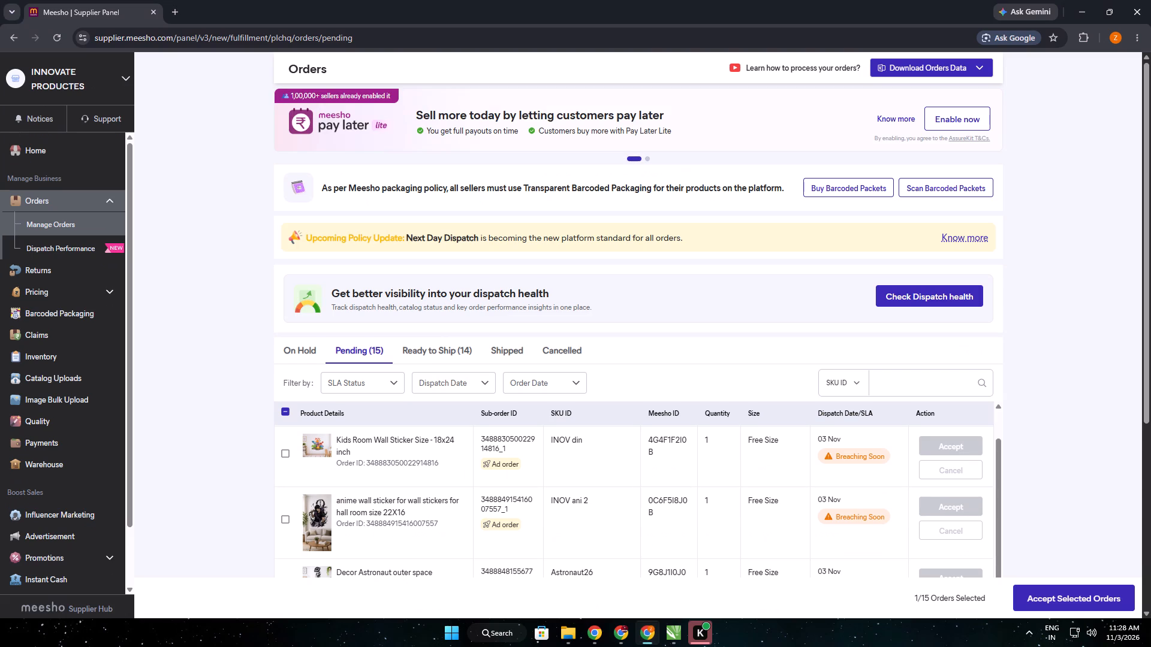
pyautogui.click(284, 446)
pyautogui.click(284, 449)
# Add the first INOV ani 2 and INOV dino 3 orders, animal411, Astronaut222222 and the second animal 5 order to the selection.
pyautogui.scroll(2, 306, 467)
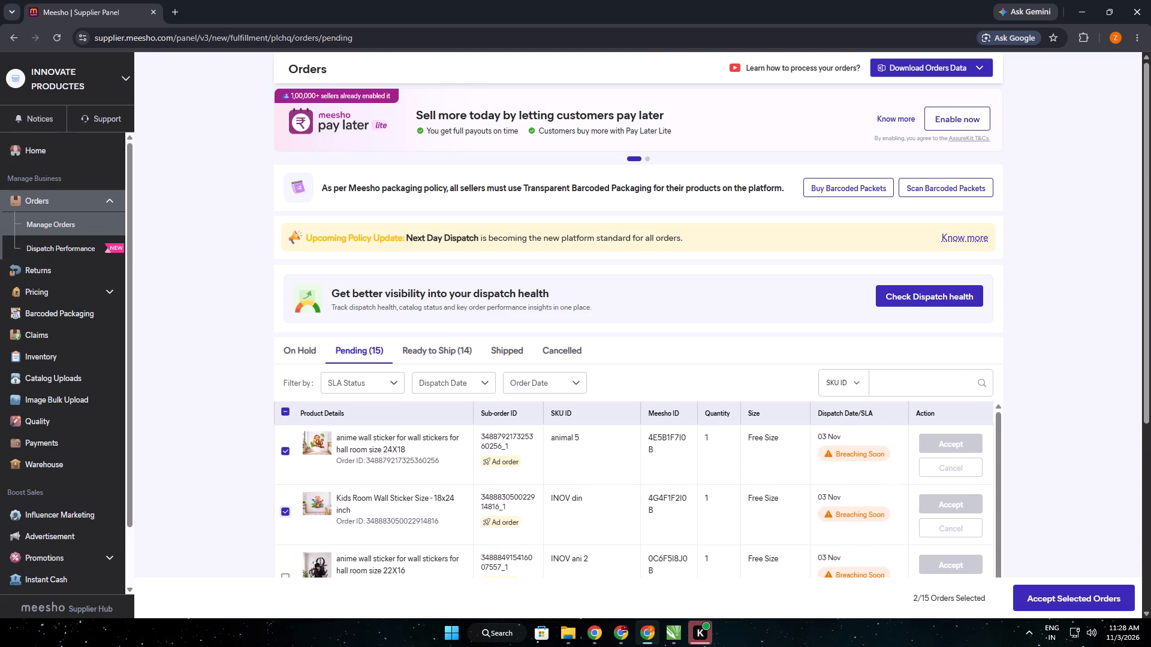
pyautogui.scroll(-3, 234, 466)
pyautogui.click(290, 402)
pyautogui.scroll(-2, 311, 423)
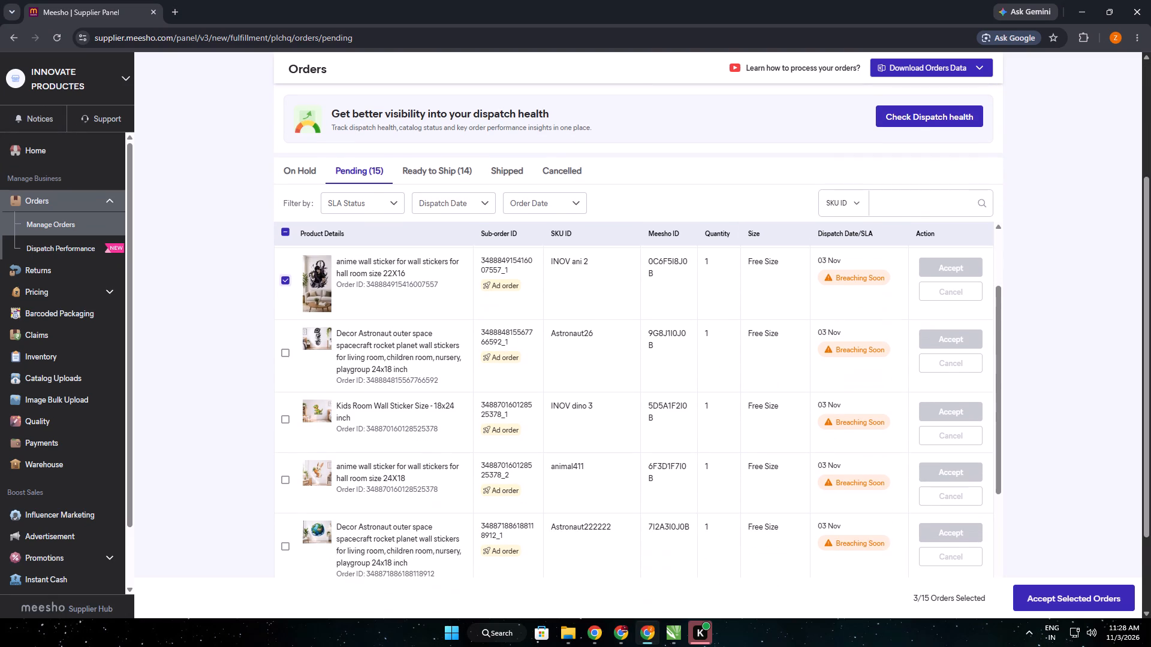
pyautogui.click(287, 421)
pyautogui.scroll(-2, 300, 423)
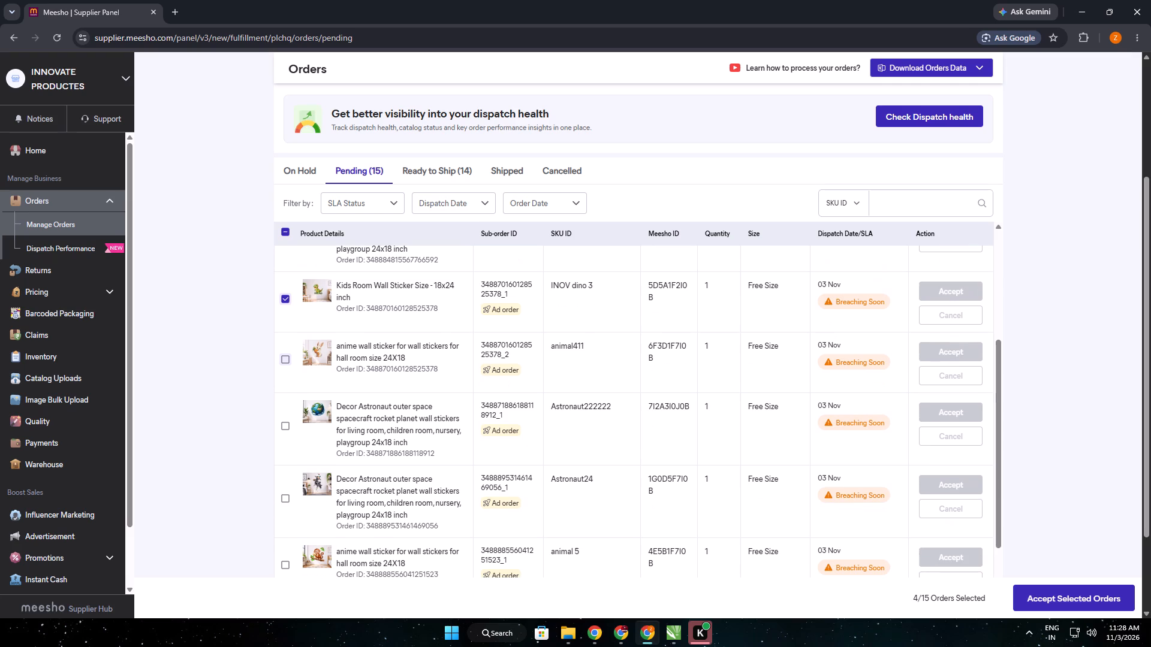
pyautogui.click(284, 356)
pyautogui.click(286, 427)
pyautogui.scroll(-2, 317, 417)
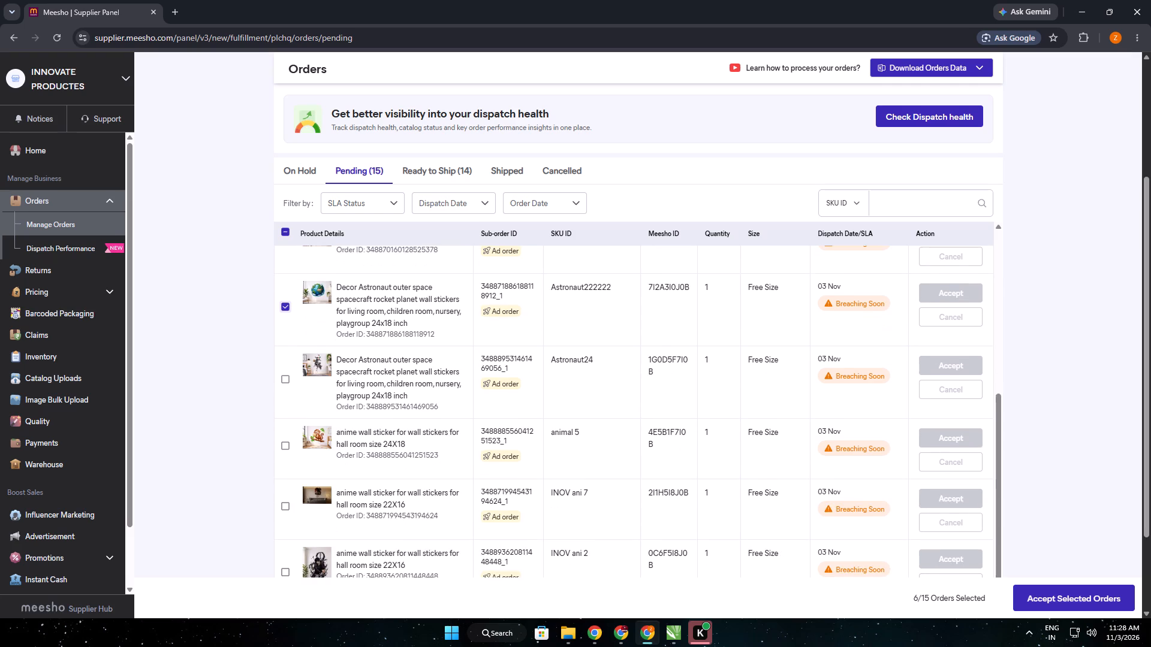
pyautogui.scroll(-1, 317, 416)
pyautogui.click(287, 389)
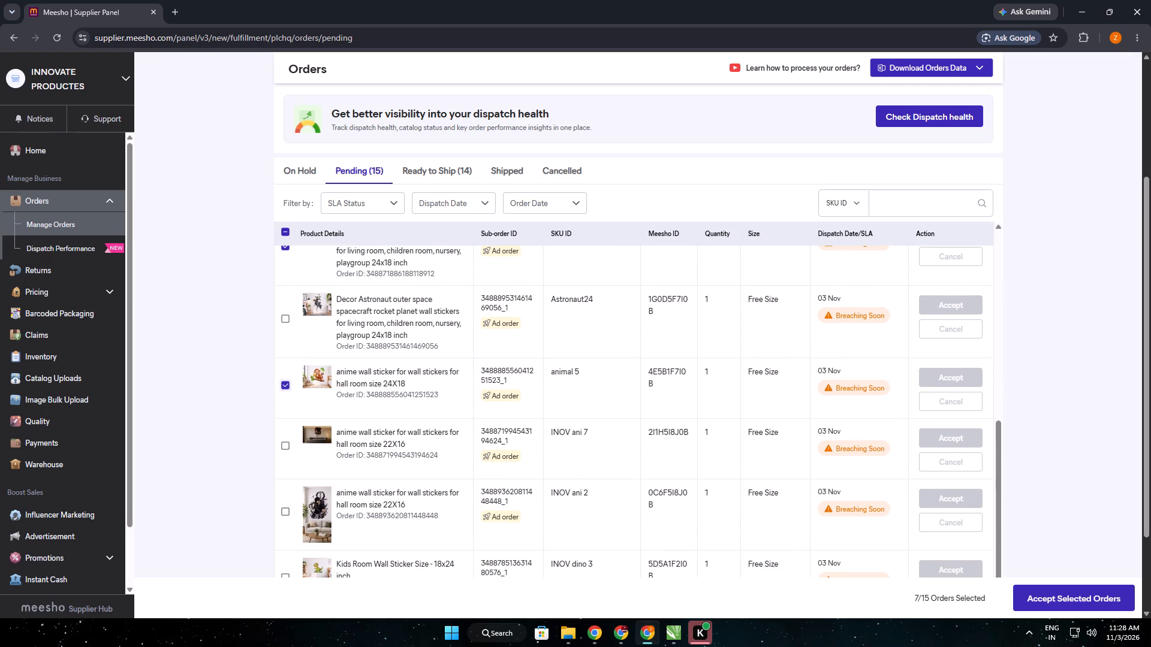
# Compare the selected pending orders with the sticker designs on the CorelDRAW sheet.
pyautogui.scroll(9, 549, 490)
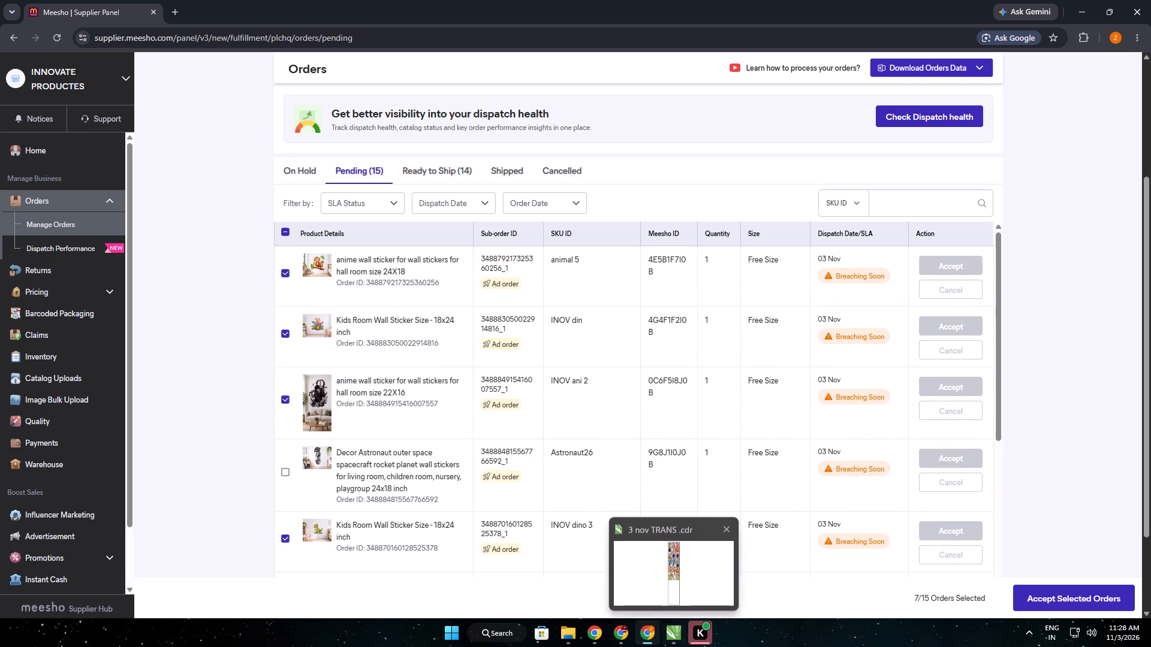
pyautogui.click(665, 561)
pyautogui.scroll(-1, 544, 489)
pyautogui.moveTo(544, 488); pyautogui.dragTo(554, 475, button='middle')
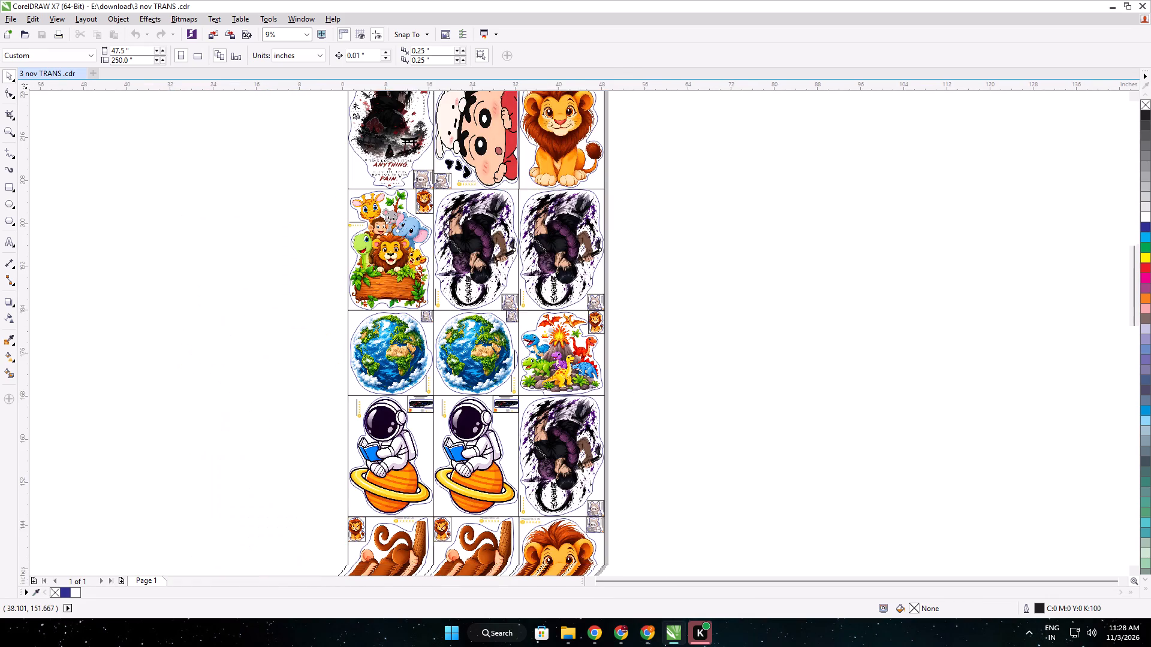
pyautogui.moveTo(554, 475); pyautogui.dragTo(590, 265, button='middle')
# Back in the Meesho pending orders, also select the second INOV ani 2, second INOV dino 3 and first animal46 orders.
pyautogui.click(637, 634)
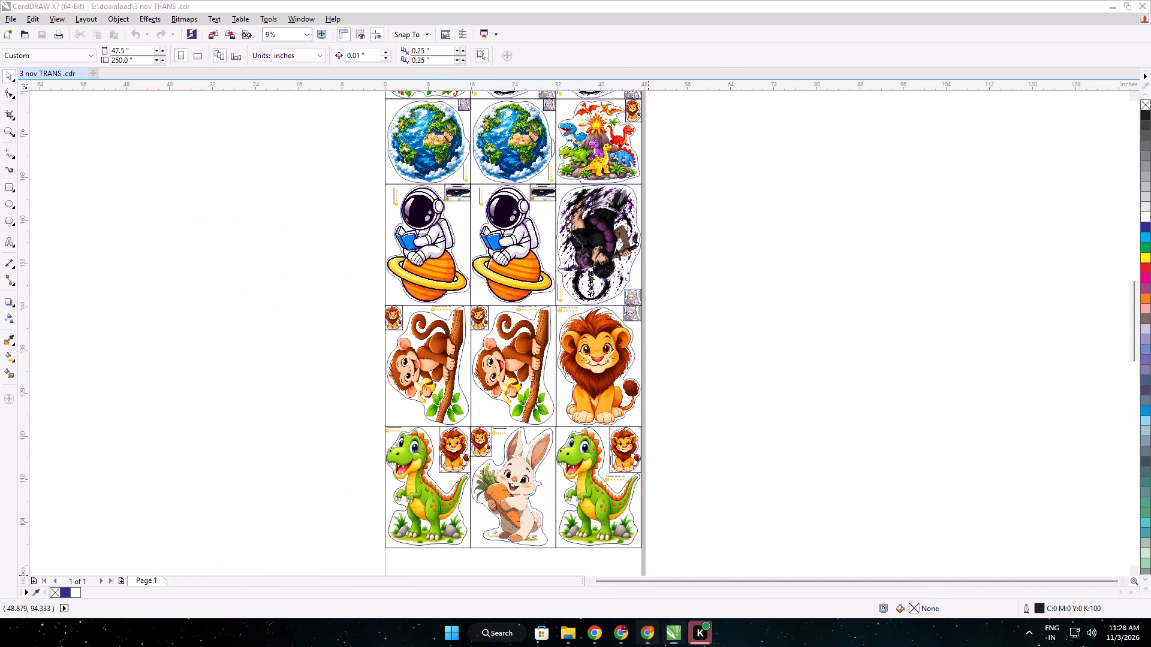
pyautogui.scroll(-4, 416, 484)
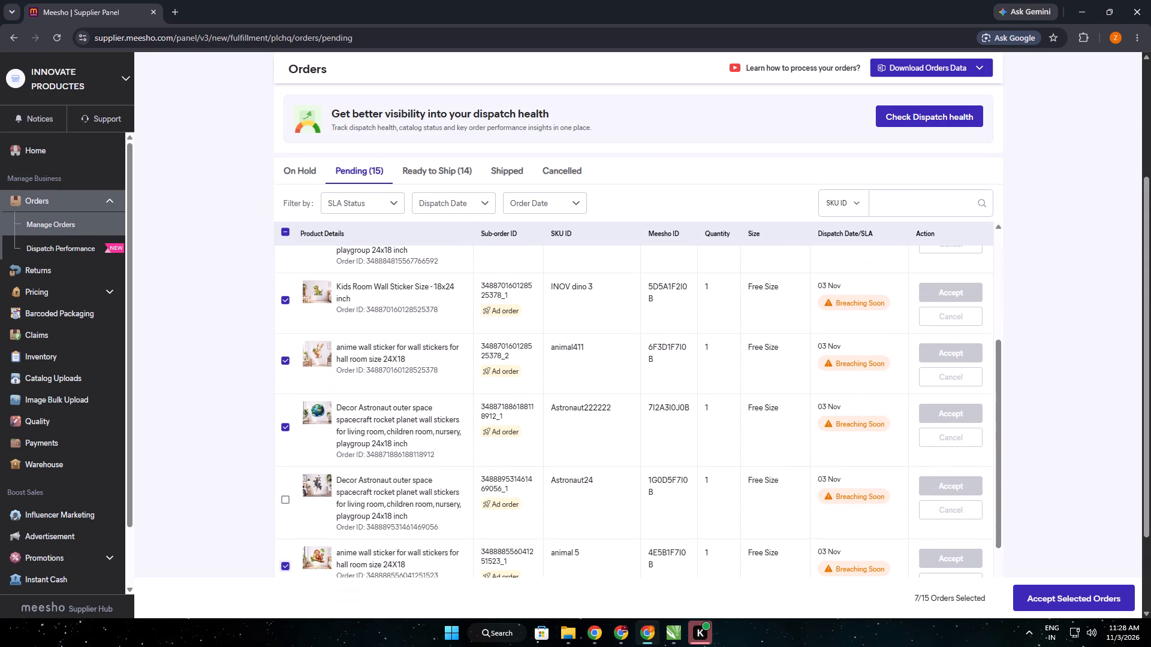
pyautogui.scroll(-5, 416, 484)
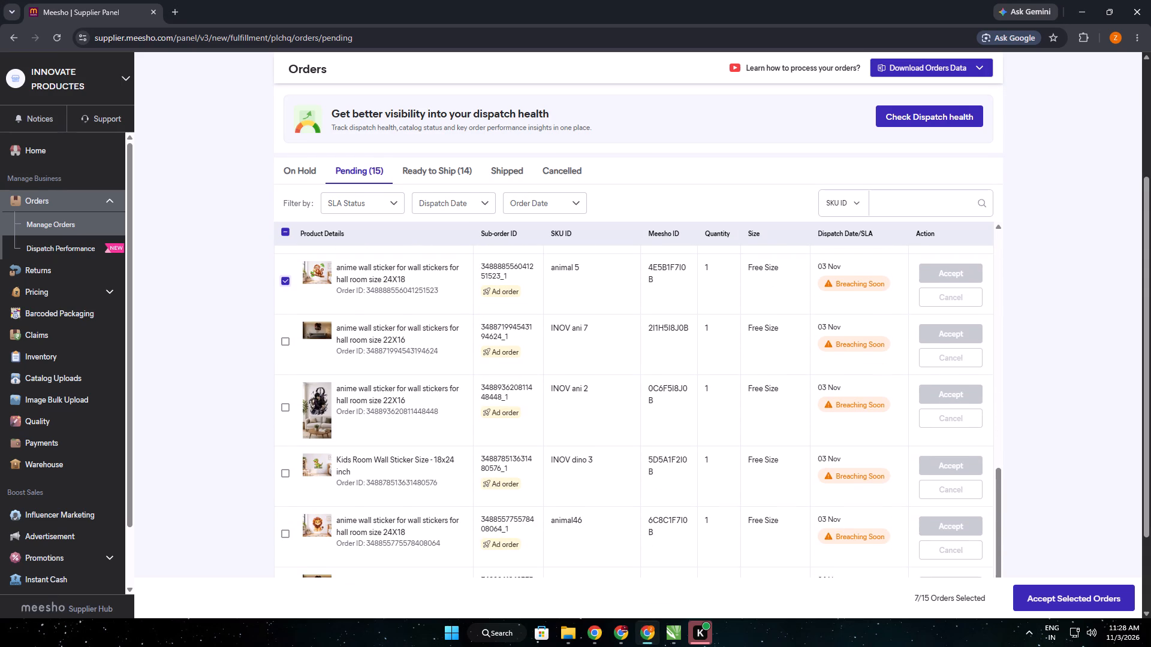
pyautogui.click(287, 403)
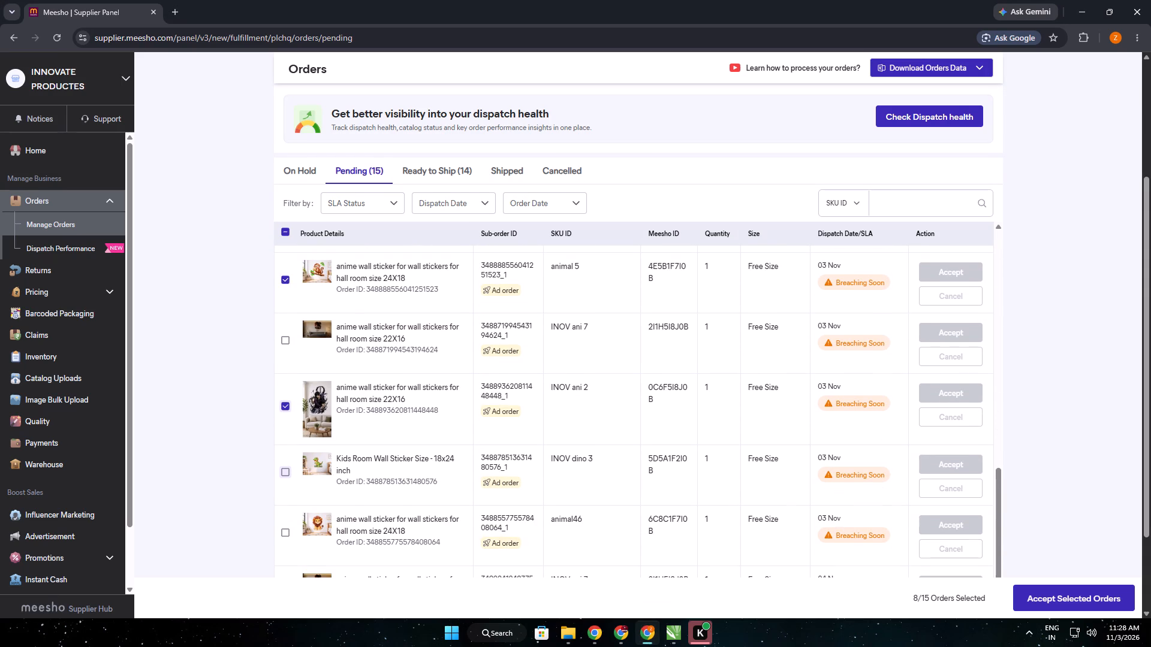
pyautogui.click(284, 471)
pyautogui.click(285, 534)
# Review the selection, accept the selected pending orders, refresh the orders page and dismiss the acceptance dialog.
pyautogui.scroll(-6, 364, 516)
pyautogui.scroll(-3, 471, 489)
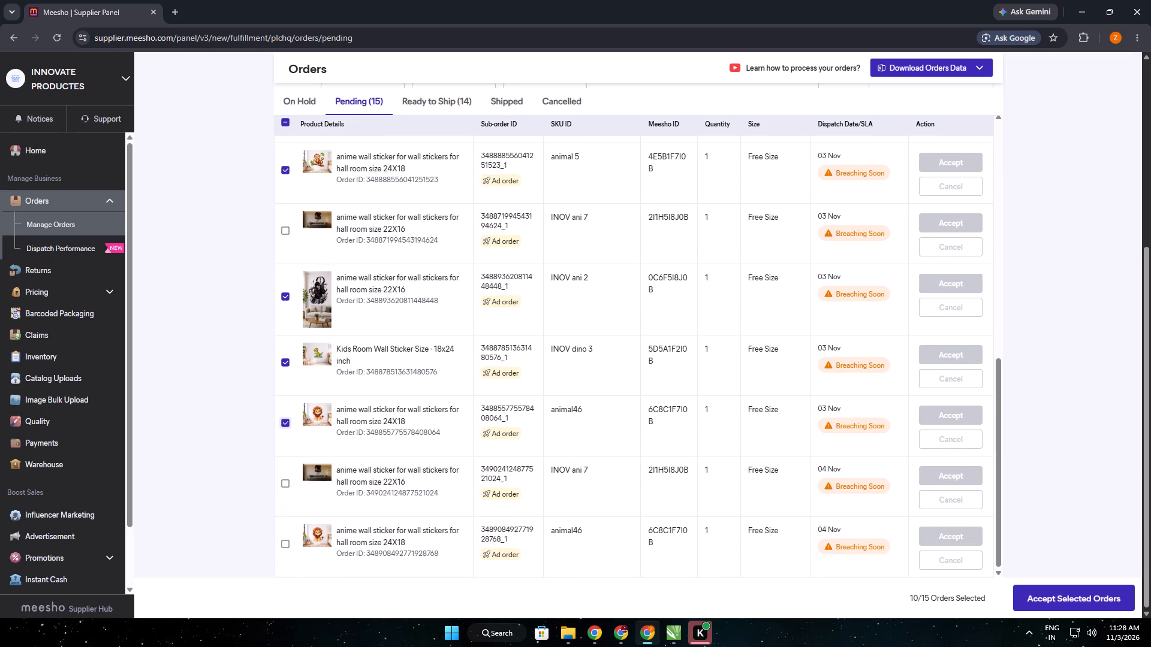
pyautogui.scroll(-5, 471, 489)
pyautogui.scroll(17, 855, 523)
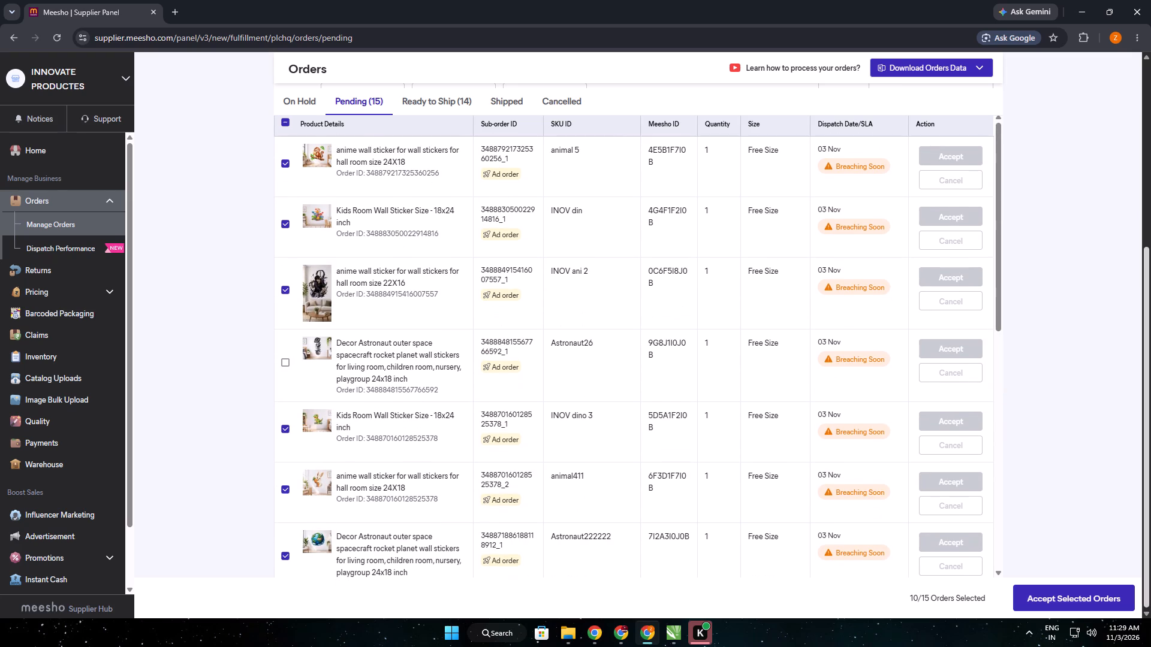
pyautogui.click(1072, 612)
pyautogui.click(1070, 604)
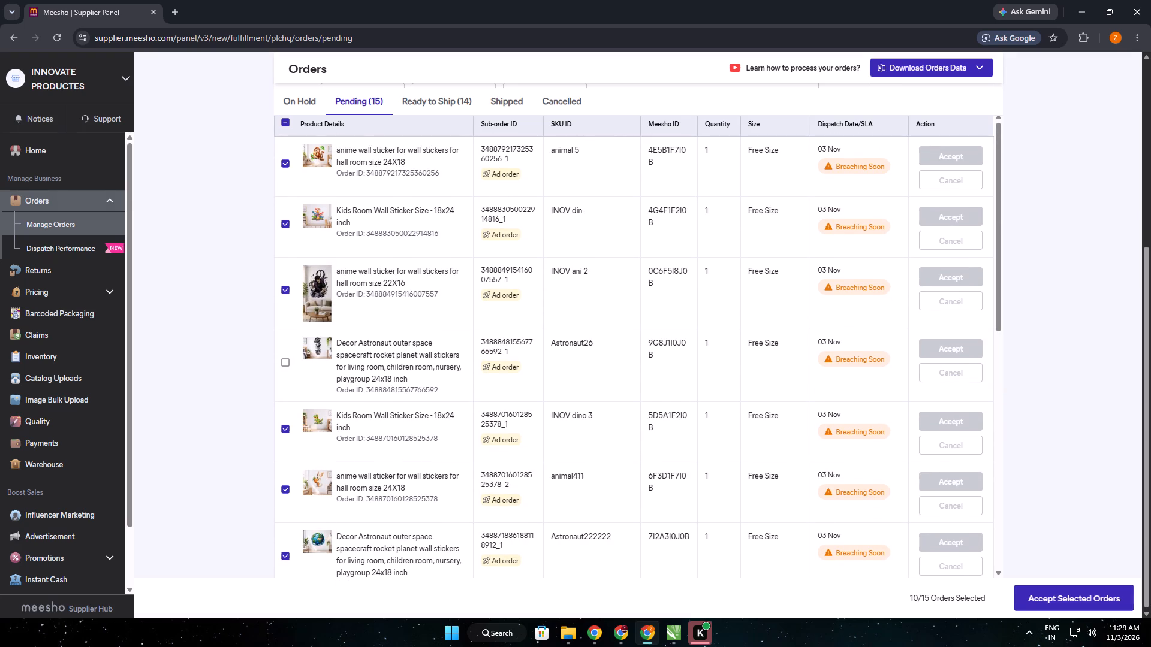
pyautogui.click(499, 364)
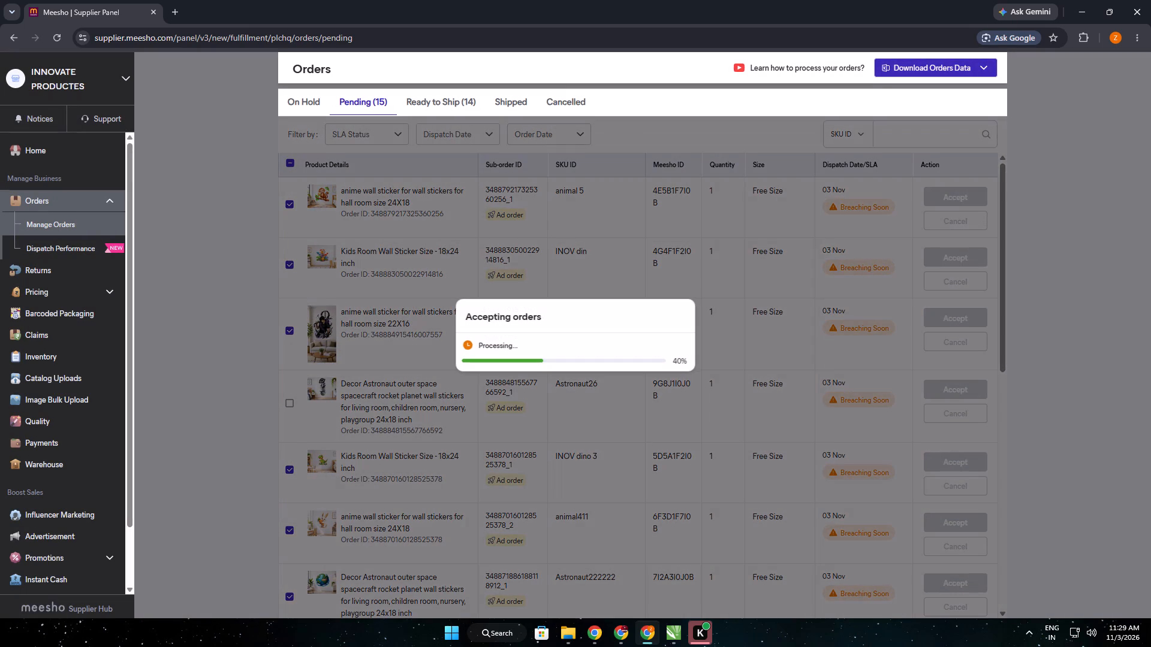
pyautogui.hotkey('ctrl', 'r')
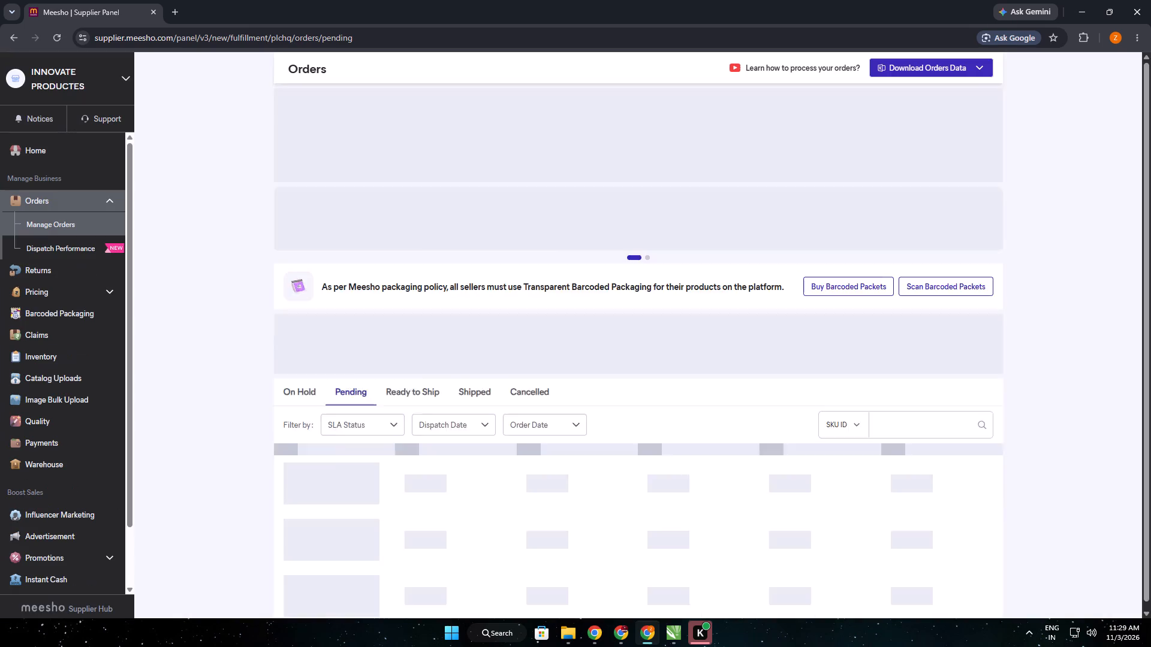
pyautogui.click(508, 376)
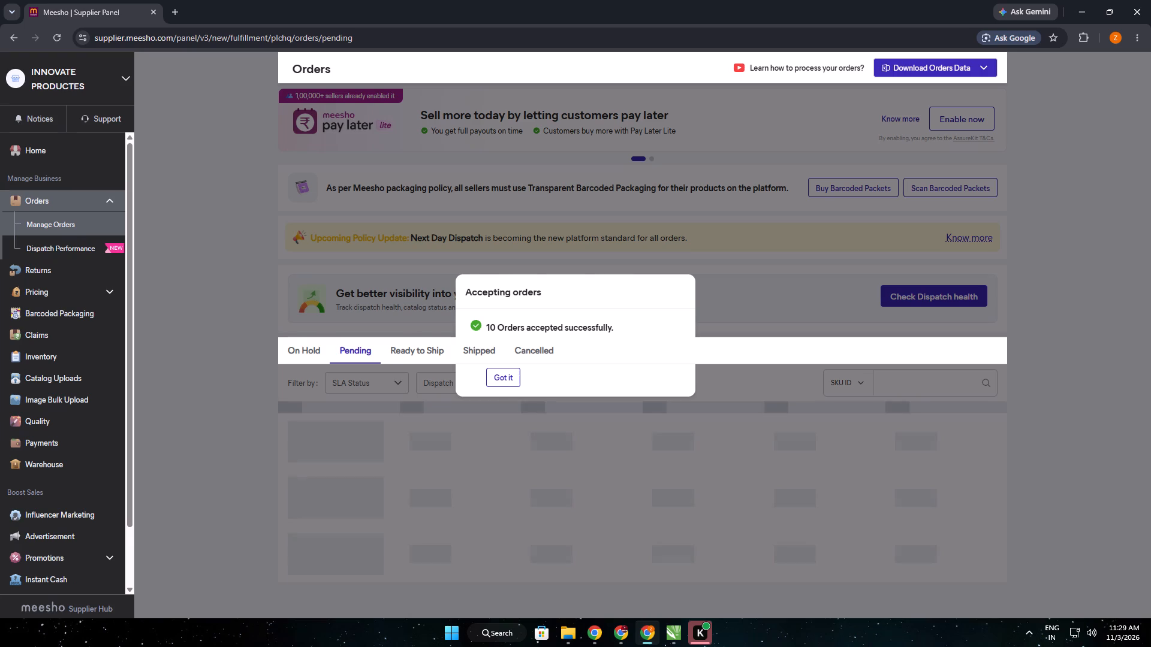
# Check the remaining pending orders, open the Ready to Ship orders and refresh the page to load the newly accepted ones.
pyautogui.scroll(-5, 652, 442)
pyautogui.scroll(-4, 731, 486)
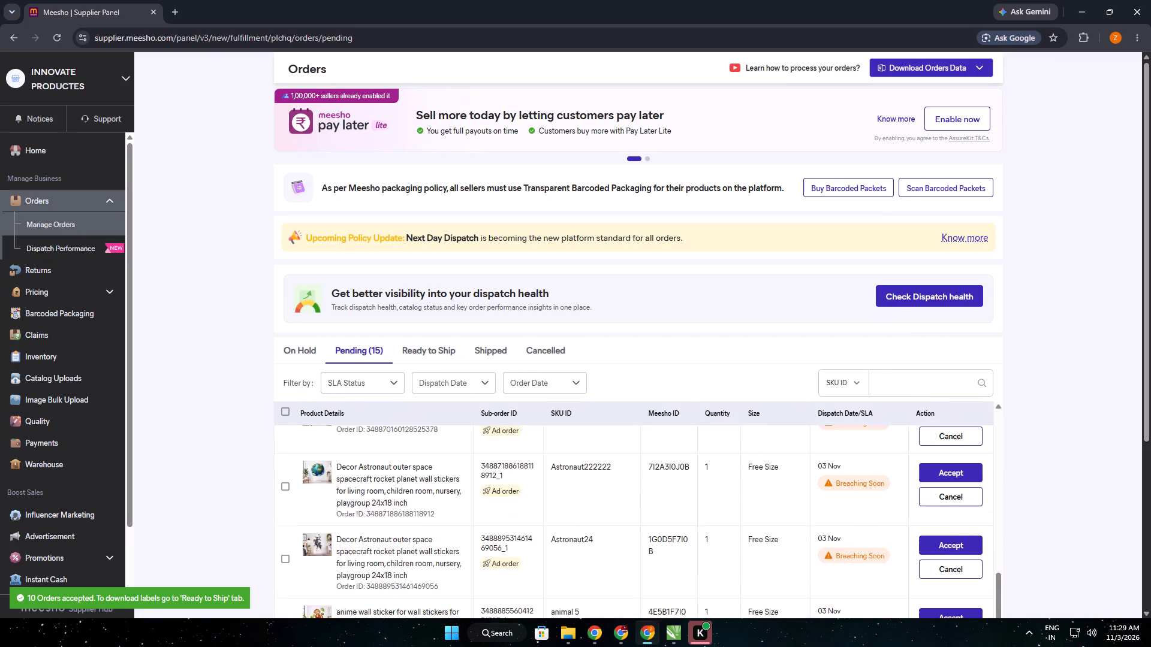
pyautogui.scroll(-13, 737, 486)
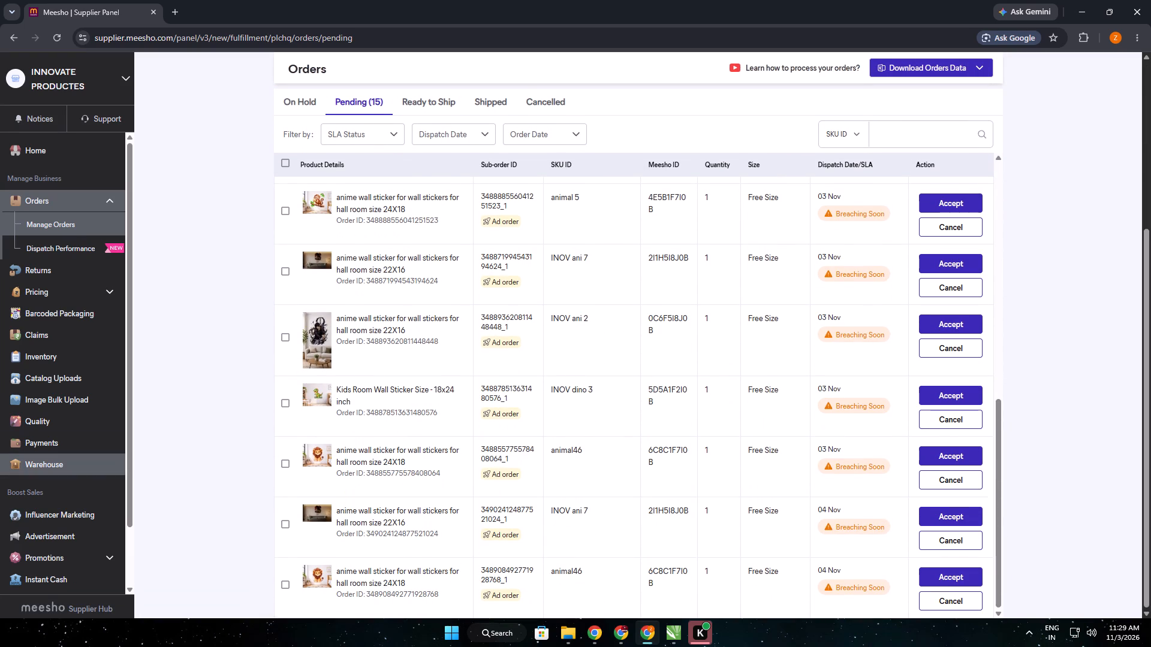
pyautogui.click(416, 103)
pyautogui.scroll(-9, 95, 312)
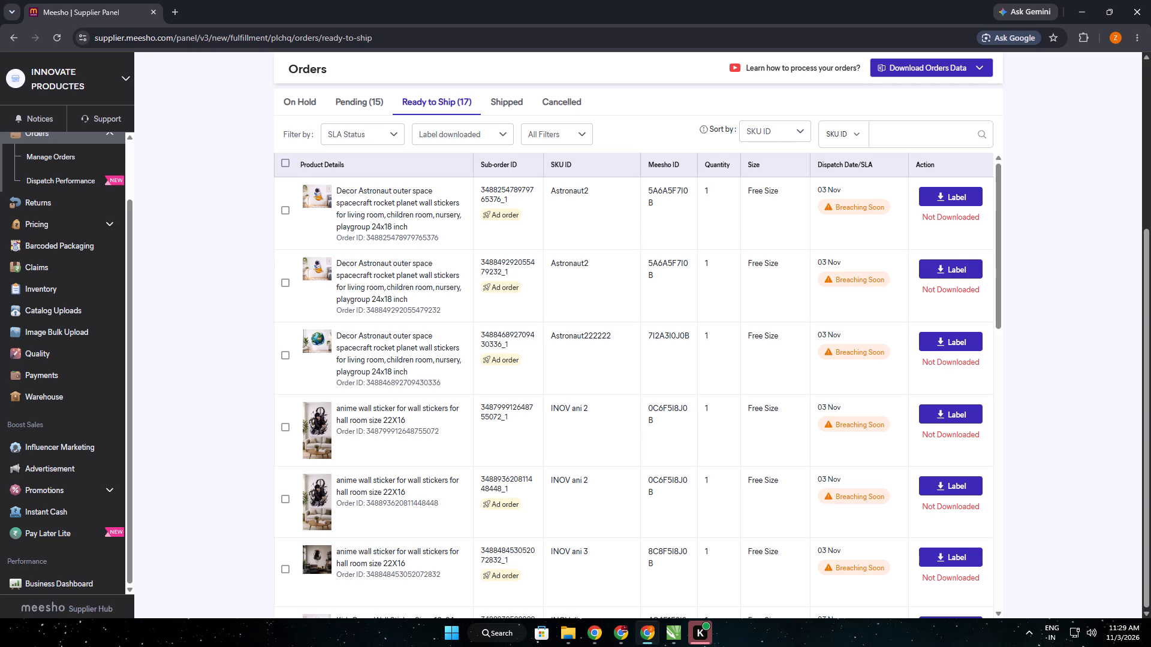
pyautogui.click(283, 160)
pyautogui.scroll(-13, 478, 318)
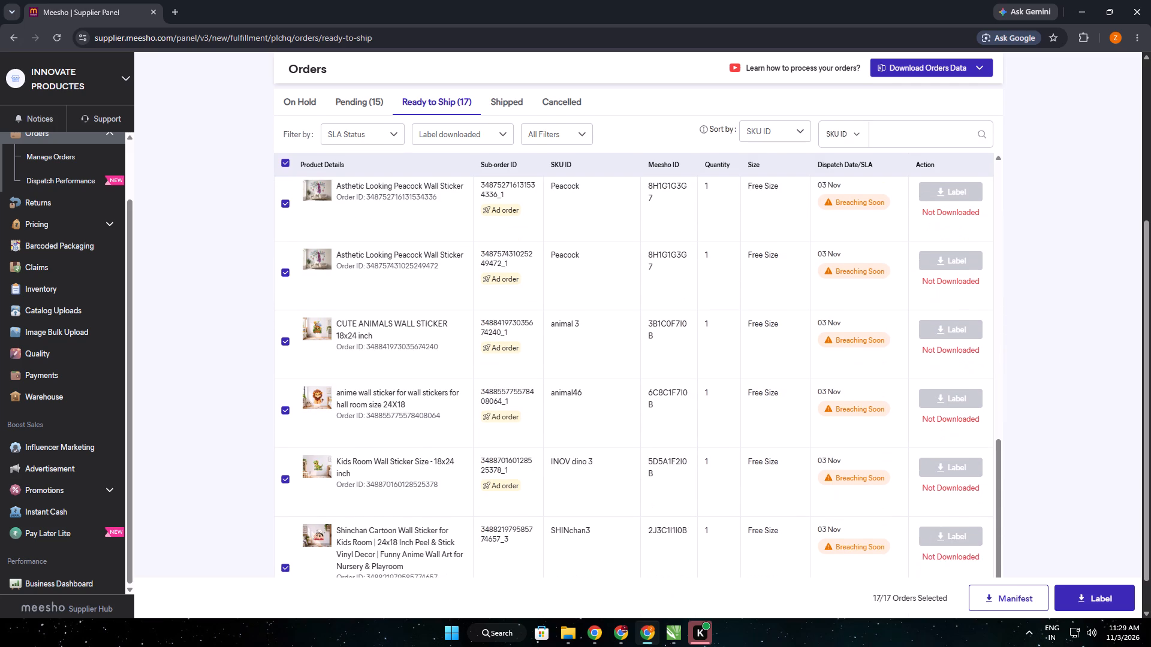
pyautogui.click(58, 37)
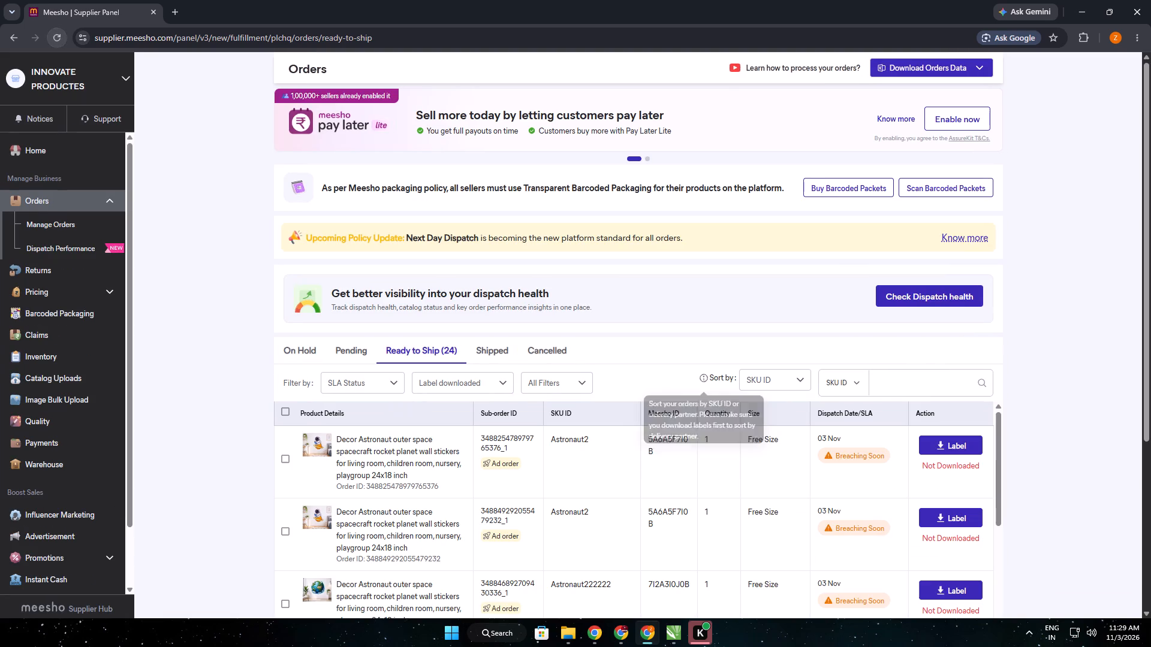
pyautogui.click(51, 37)
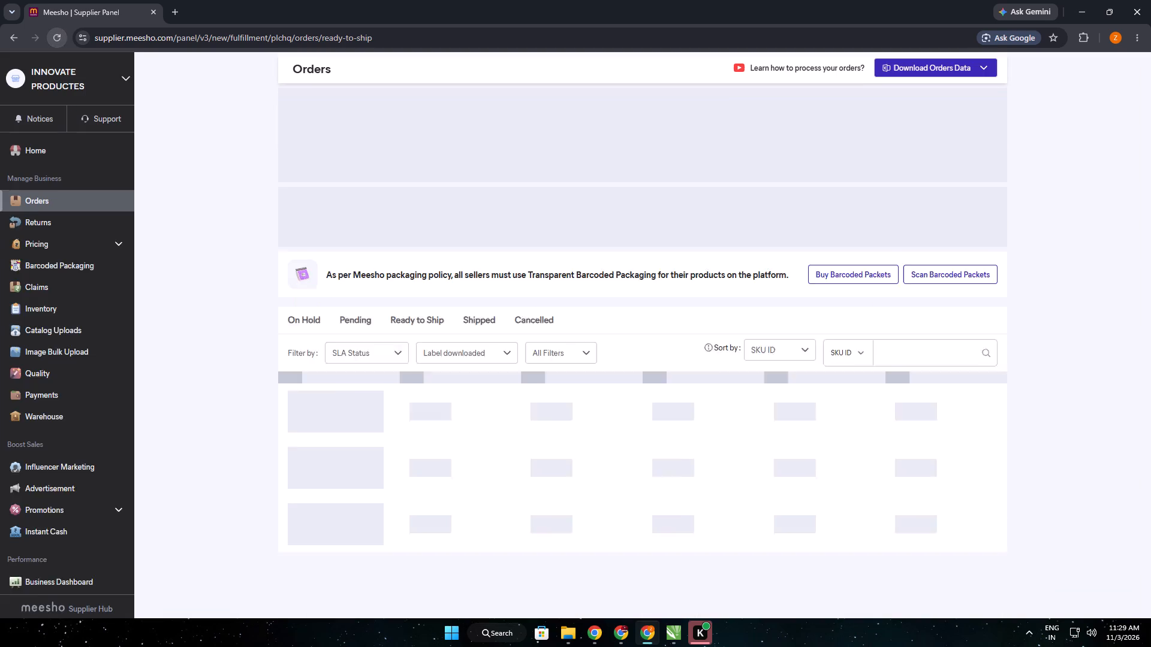
# Select all Ready to Ship orders, generate their labels and refresh the page.
pyautogui.scroll(-5, 281, 322)
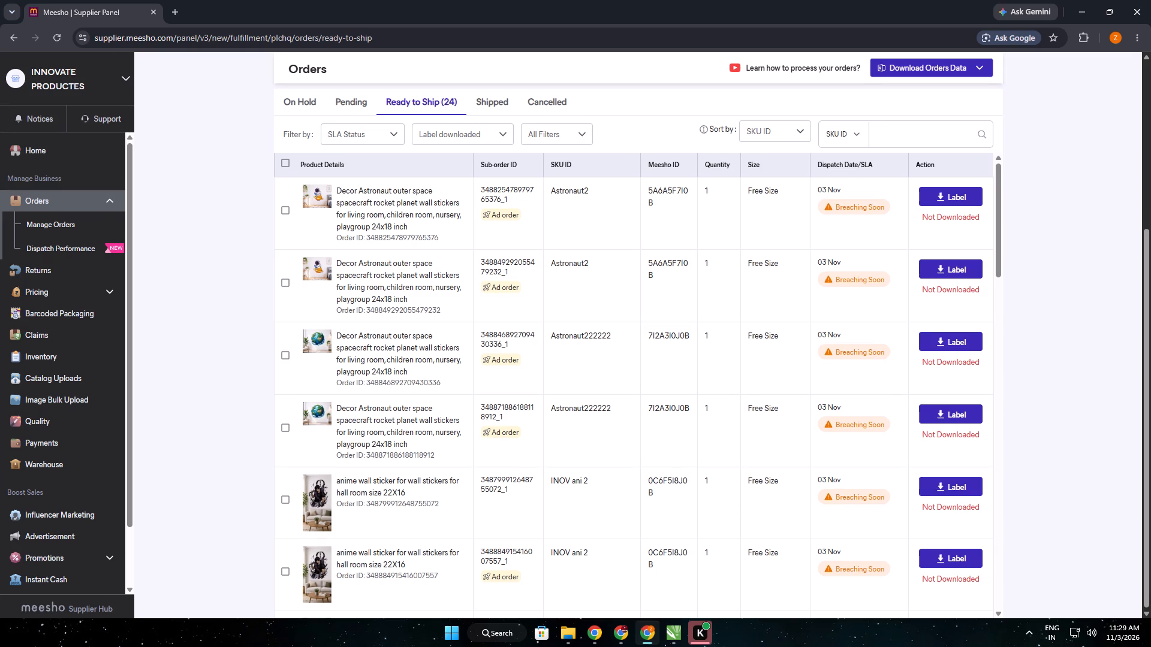
pyautogui.click(284, 162)
pyautogui.scroll(-20, 819, 447)
pyautogui.scroll(-8, 819, 447)
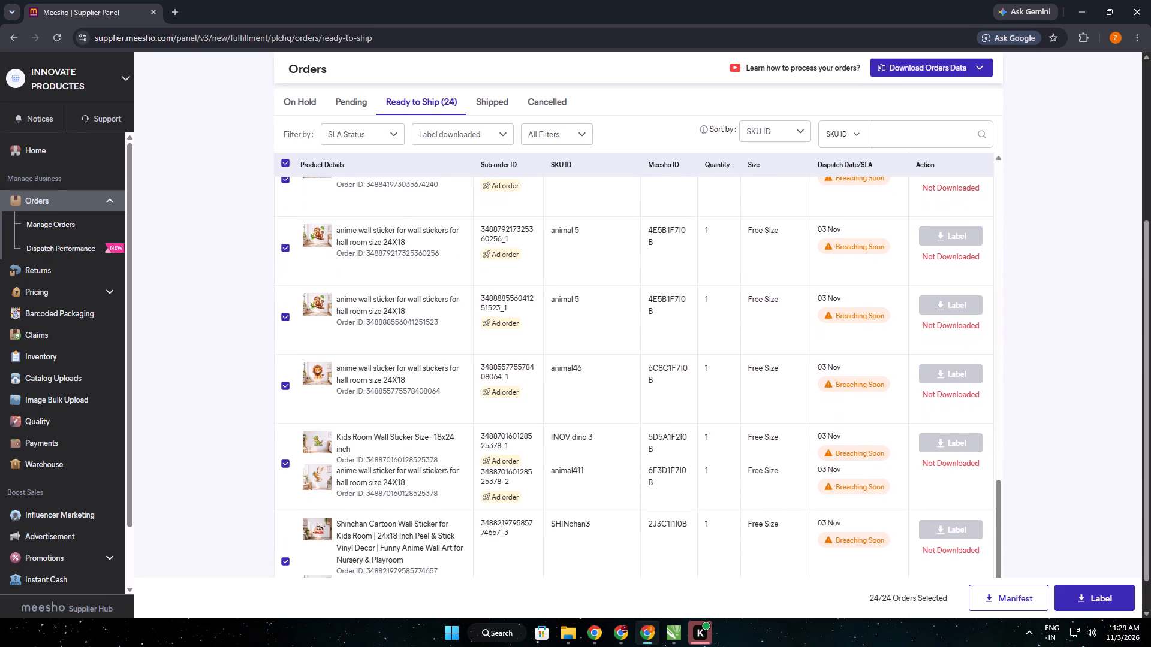
pyautogui.scroll(-5, 833, 456)
pyautogui.scroll(-8, 730, 471)
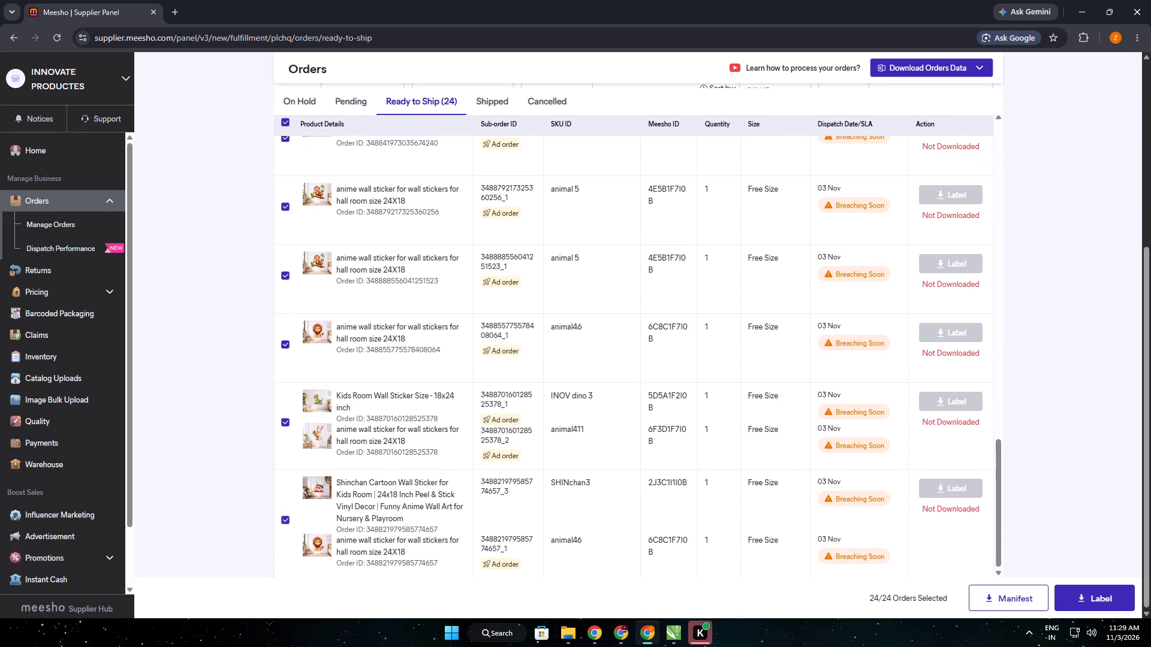
pyautogui.click(1089, 594)
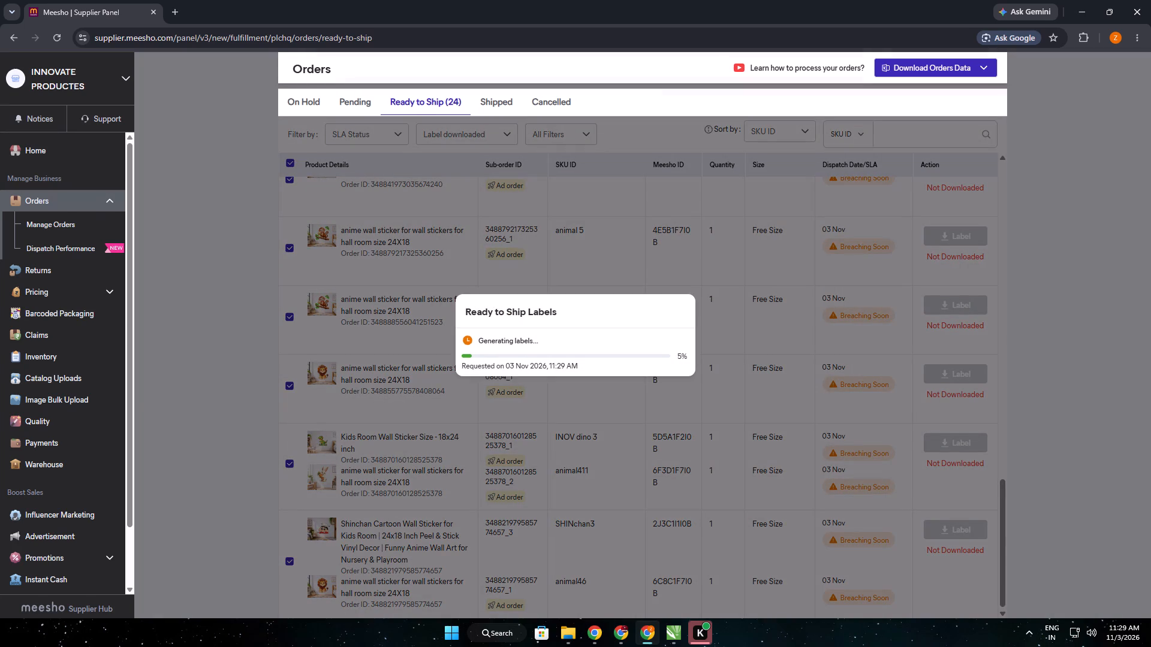
pyautogui.click(59, 35)
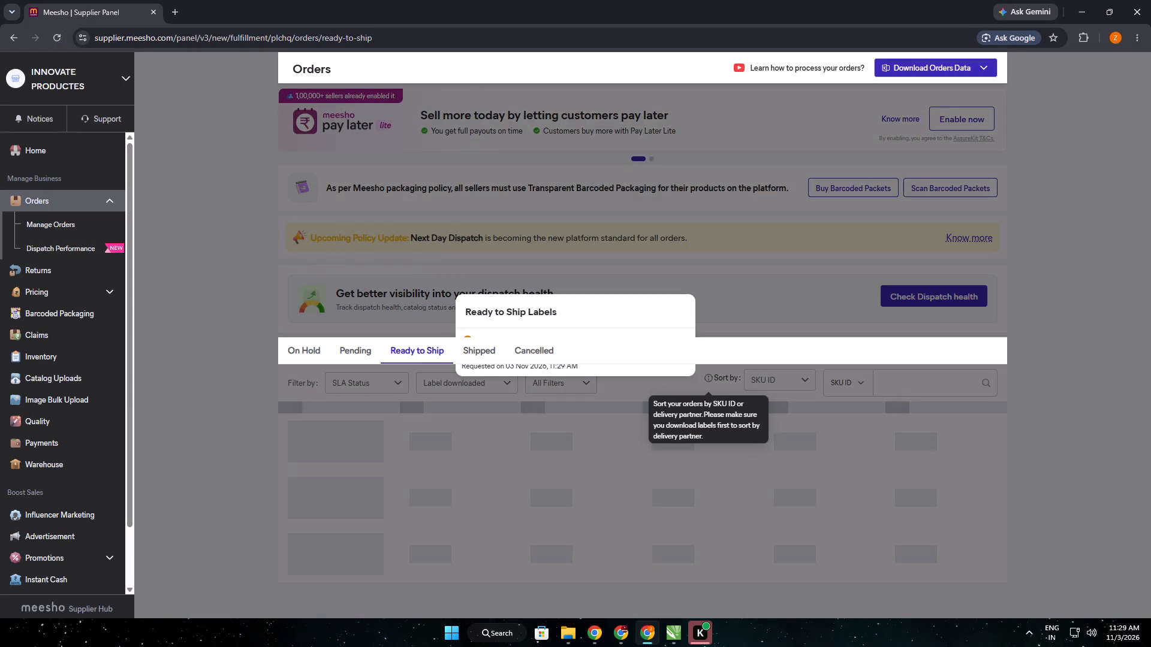
# Switch to the Valuable Products and Decals supplier window and review its pending orders and Ready to Ship orders.
pyautogui.click(614, 633)
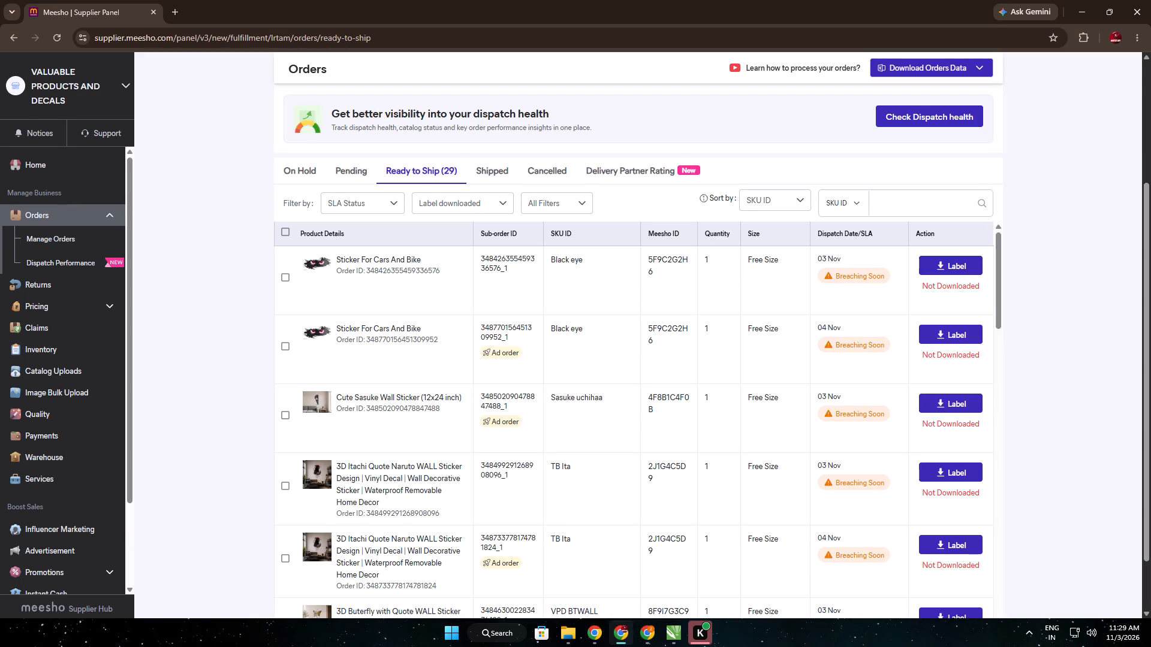
pyautogui.click(364, 174)
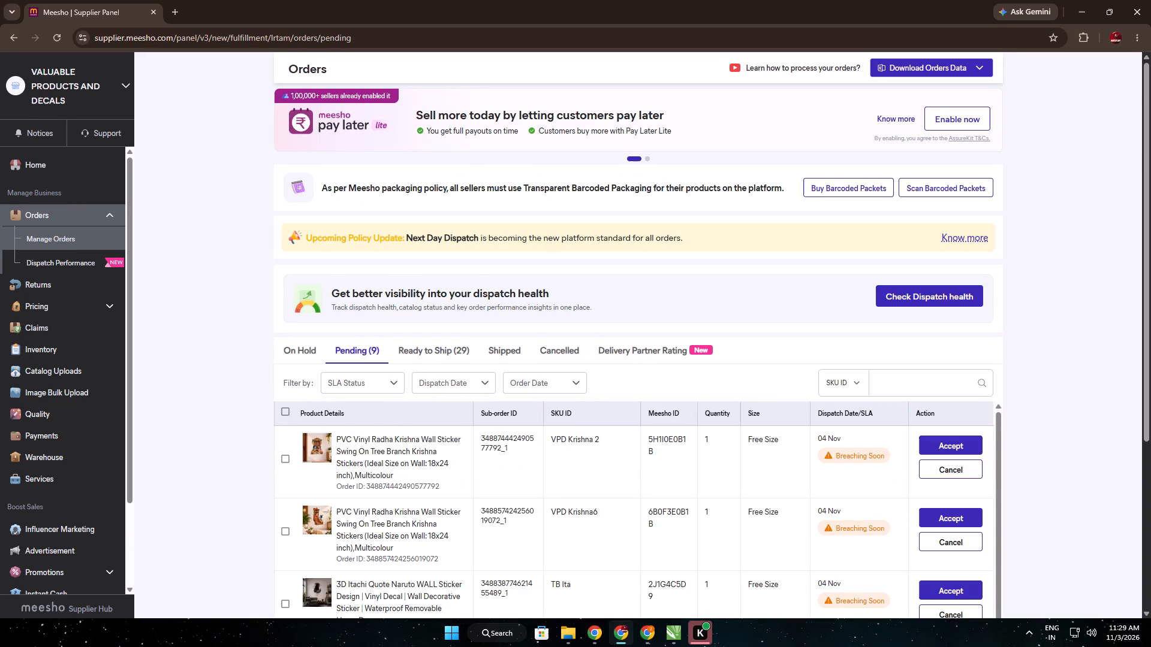
pyautogui.scroll(-9, 462, 457)
pyautogui.scroll(-6, 630, 516)
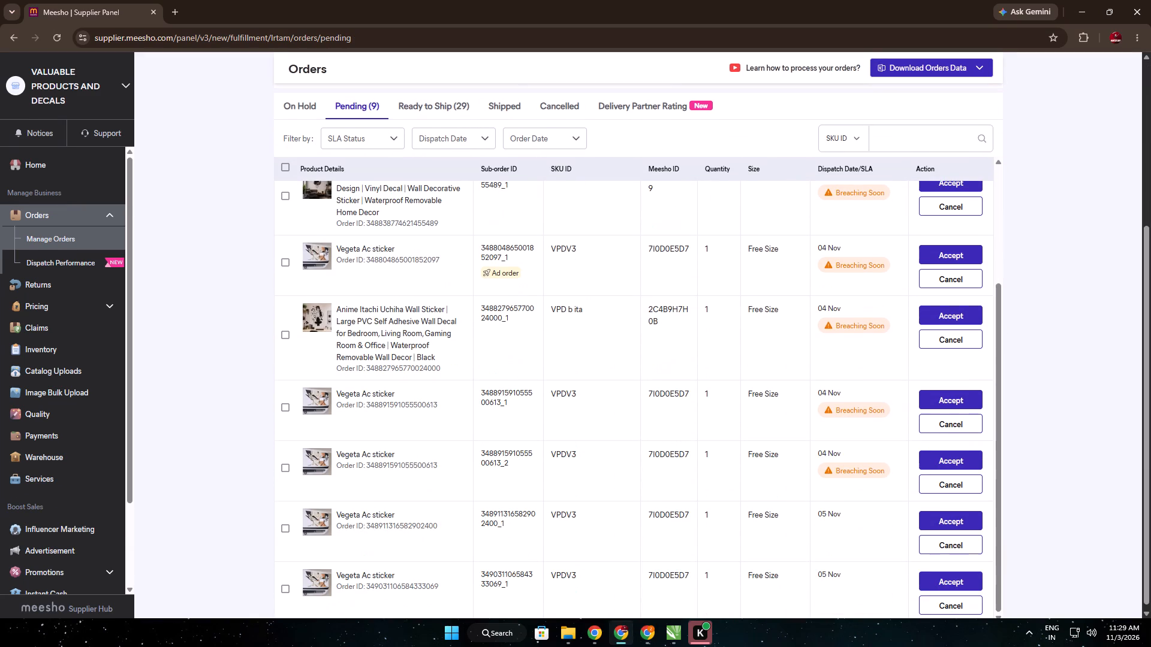
pyautogui.scroll(-13, 639, 432)
pyautogui.click(441, 90)
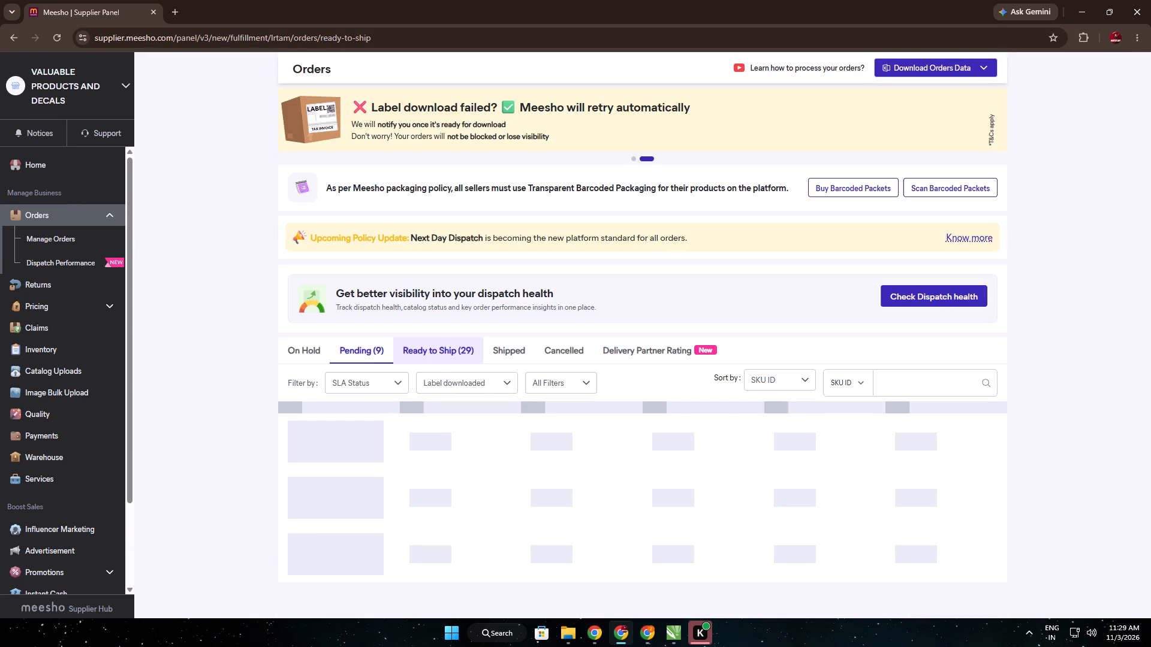
pyautogui.scroll(-7, 549, 530)
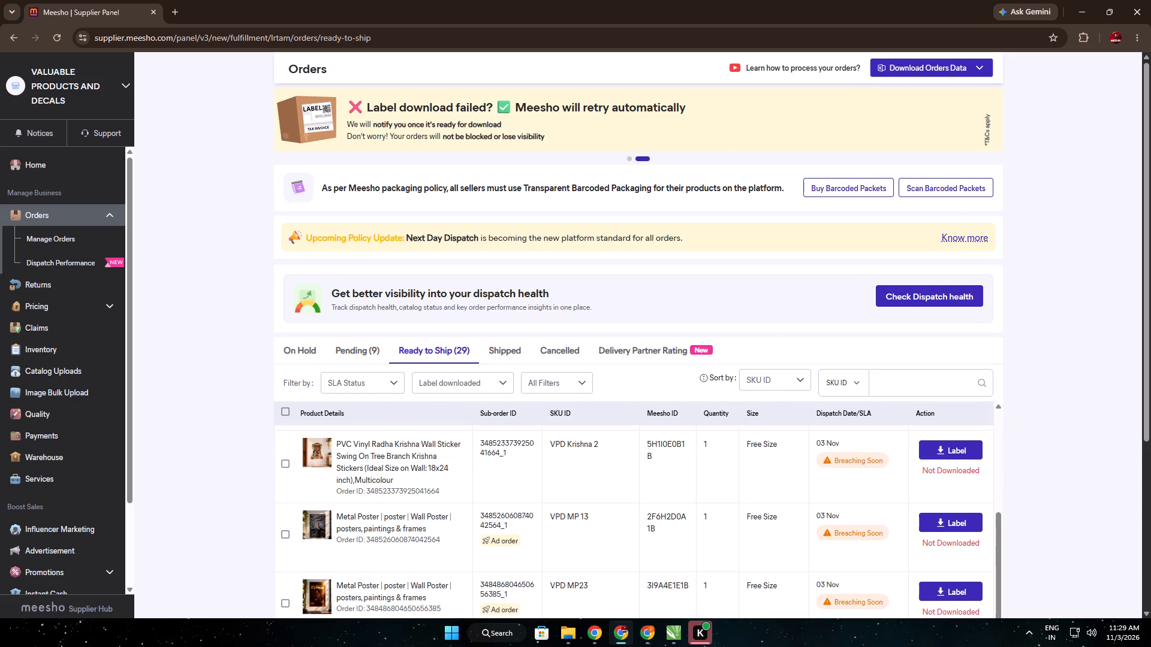
# In the Ready to Ship orders, select the Black eye order dated 03 Nov, the Sasuke uchihaa order and both TB Ita orders.
pyautogui.scroll(11, 553, 524)
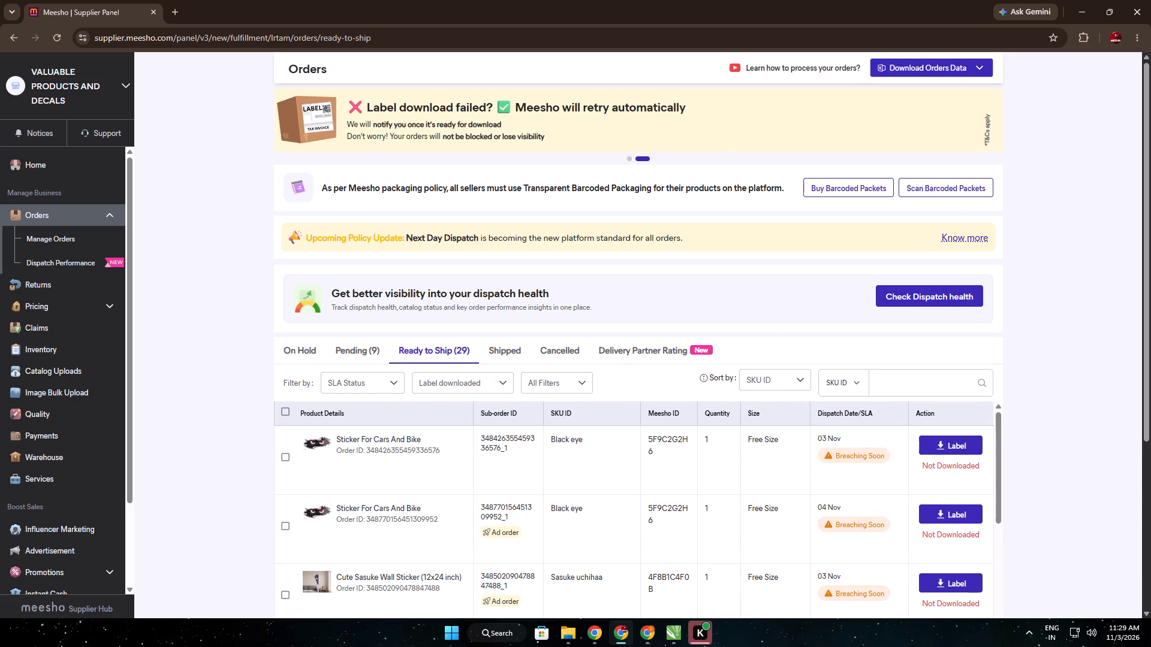
pyautogui.click(285, 459)
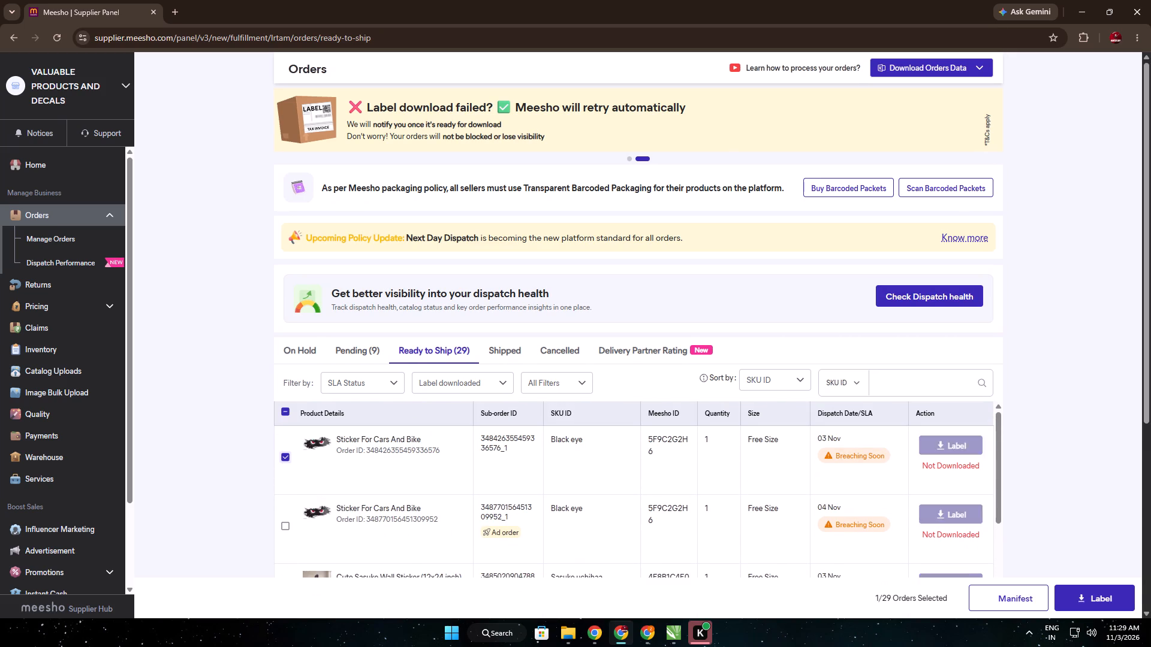
pyautogui.scroll(-4, 198, 467)
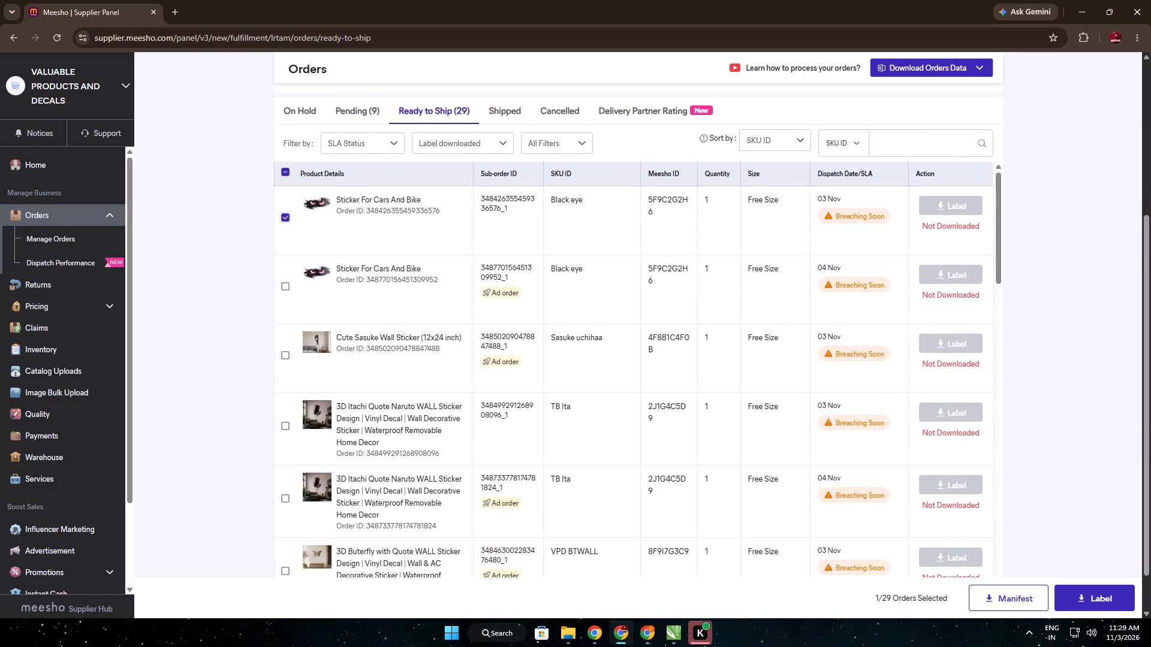
pyautogui.click(283, 353)
pyautogui.click(282, 421)
pyautogui.click(284, 499)
# Add the VPD BTWALL, 03 Nov VPD Krishna 2, VPD MP 13, VPD MP23, VPD naRU and VPD obi orders to the selection.
pyautogui.scroll(-2, 450, 459)
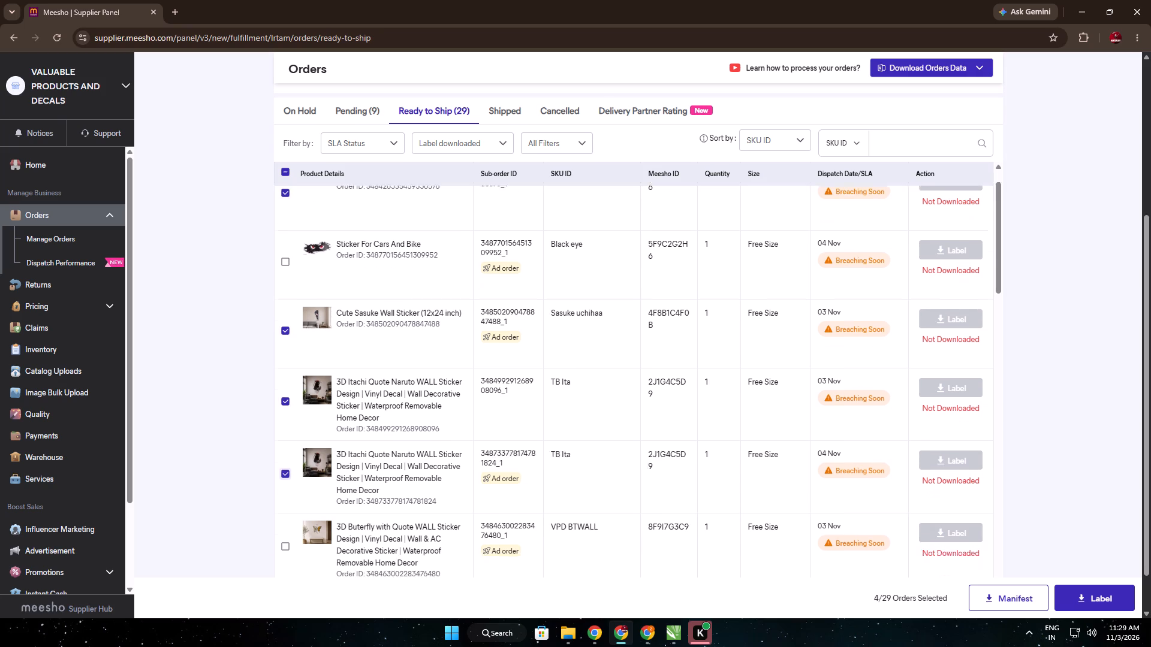
pyautogui.scroll(-1, 434, 451)
pyautogui.scroll(-2, 376, 404)
pyautogui.click(284, 267)
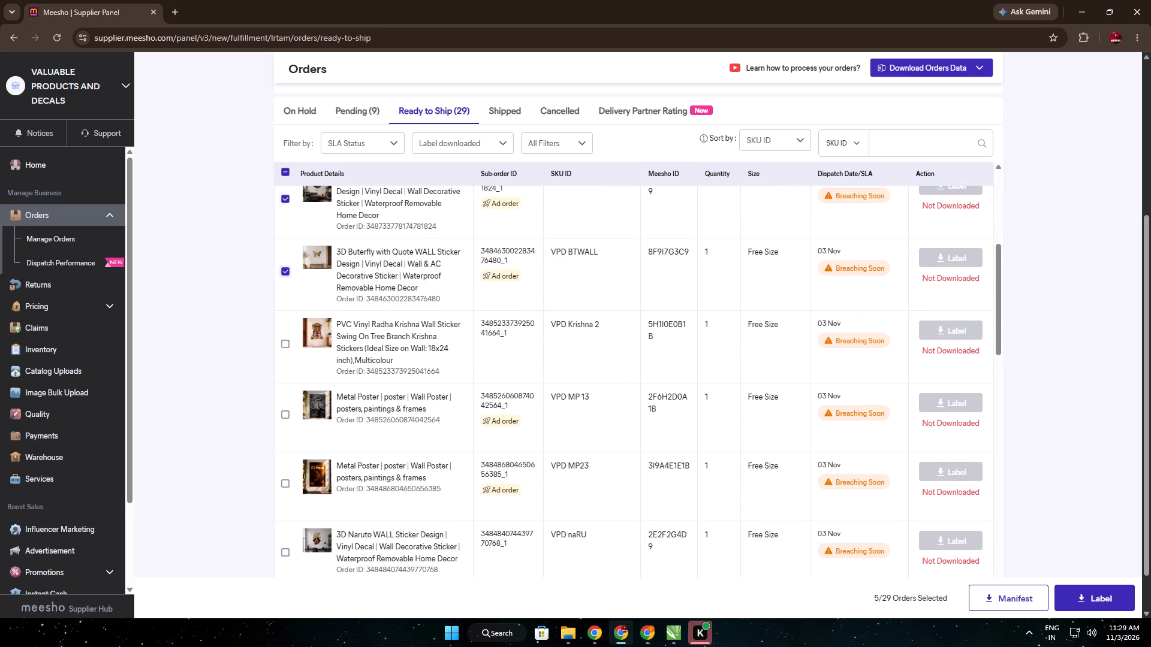
pyautogui.click(292, 340)
pyautogui.click(284, 347)
pyautogui.click(281, 415)
pyautogui.click(283, 484)
pyautogui.scroll(-3, 375, 459)
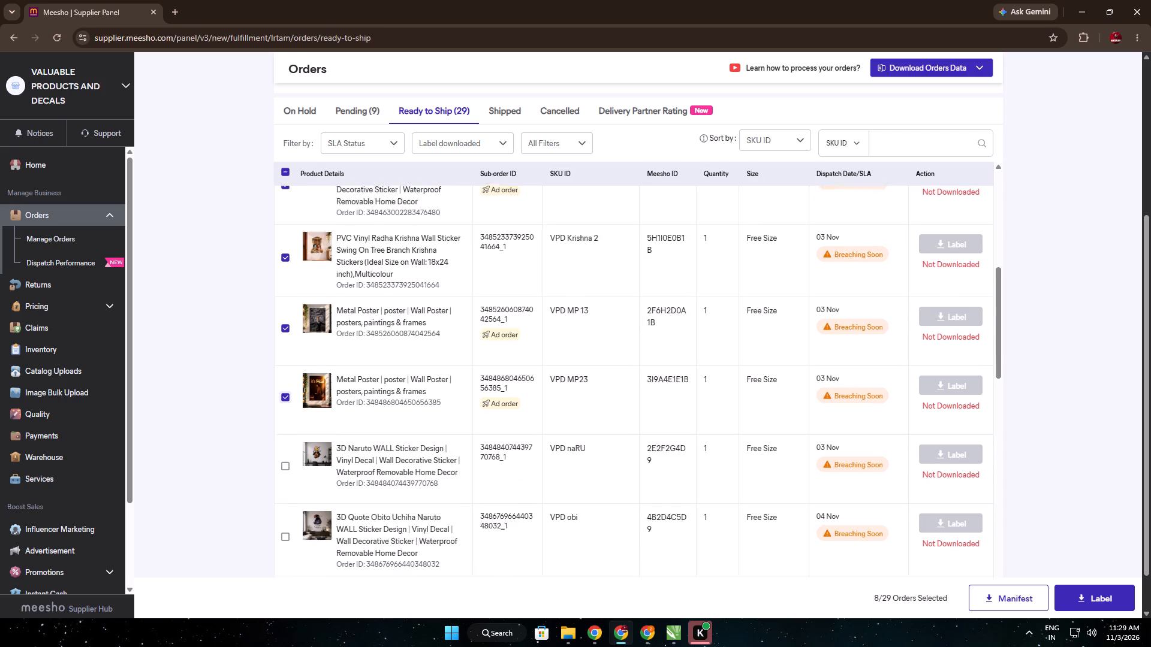
pyautogui.scroll(-1, 375, 459)
pyautogui.click(282, 318)
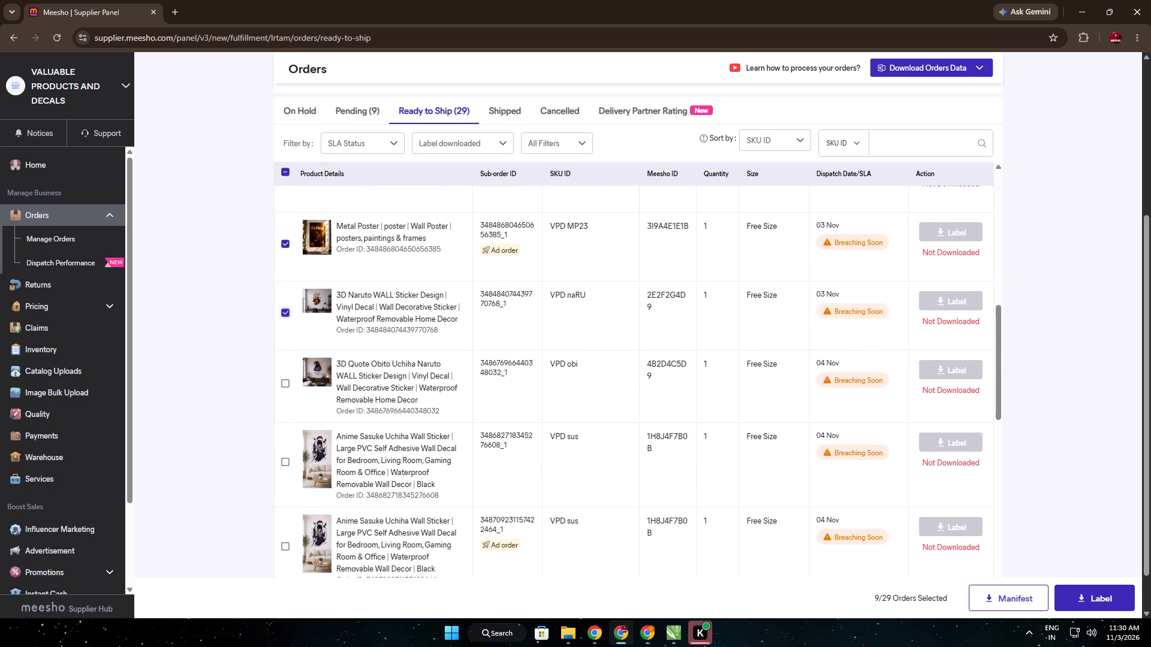
pyautogui.click(282, 383)
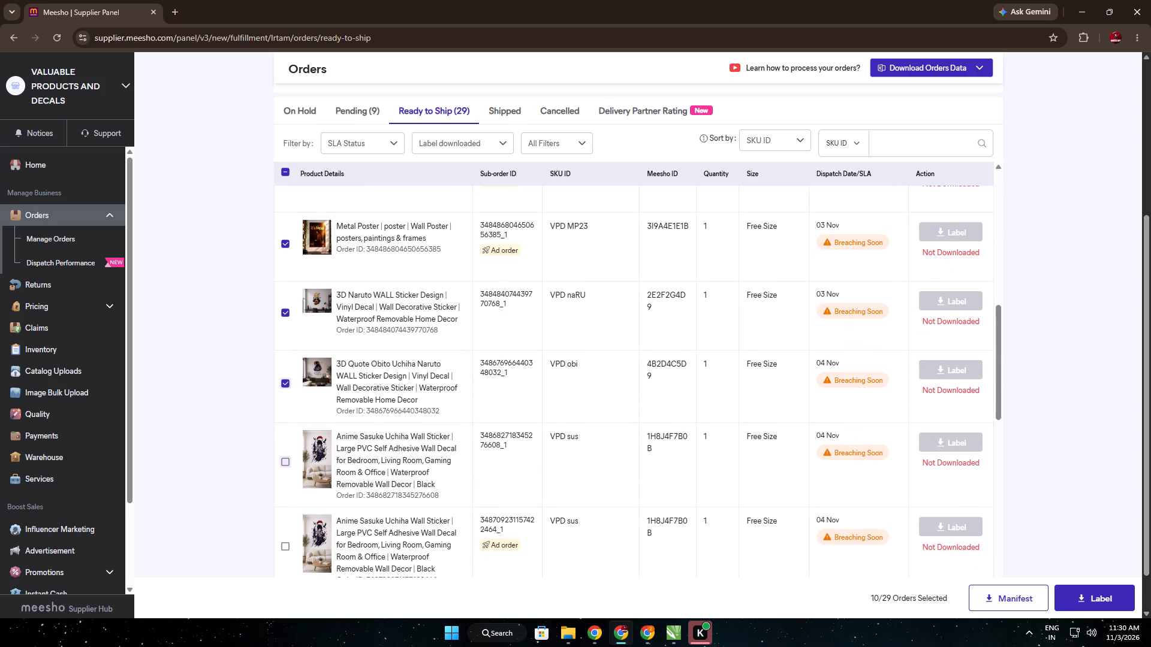
# Add all six VPD sus orders to the selection.
pyautogui.click(280, 460)
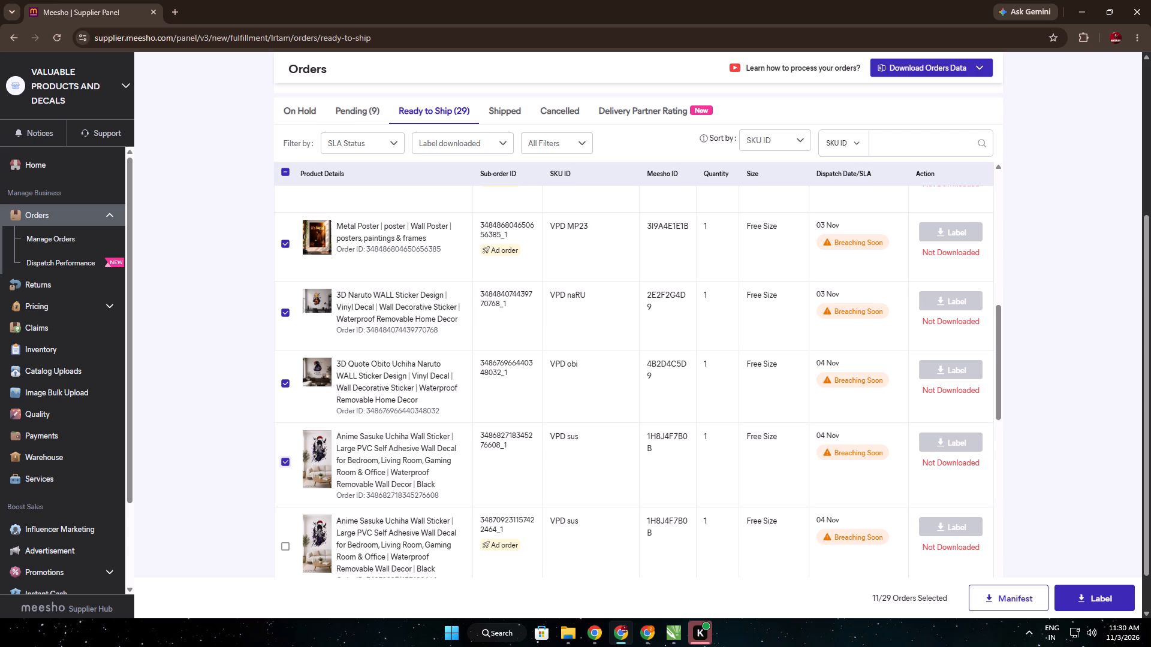
pyautogui.click(291, 546)
pyautogui.click(288, 546)
pyautogui.scroll(-4, 412, 430)
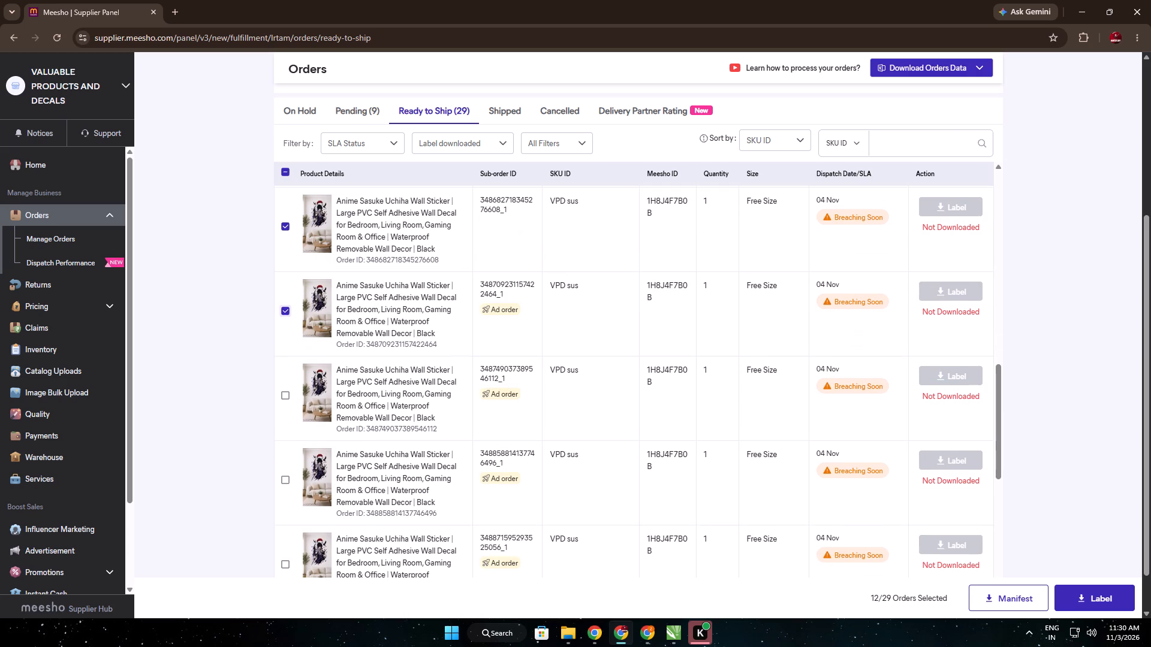
pyautogui.click(284, 391)
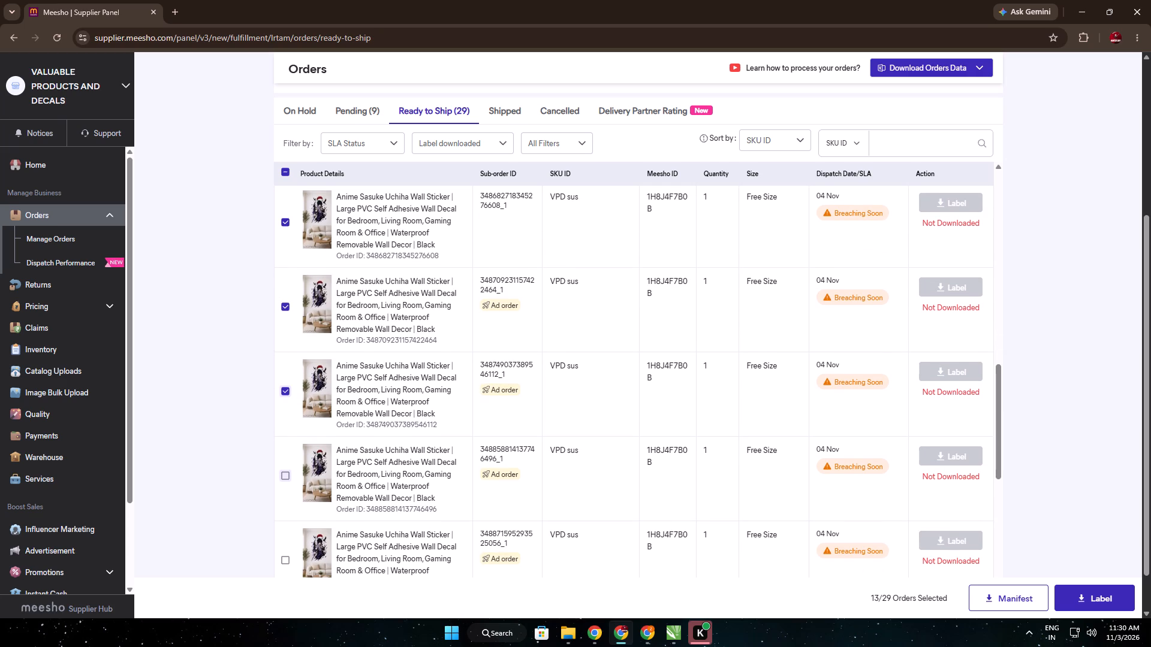
pyautogui.click(282, 474)
pyautogui.click(285, 564)
pyautogui.scroll(-4, 606, 322)
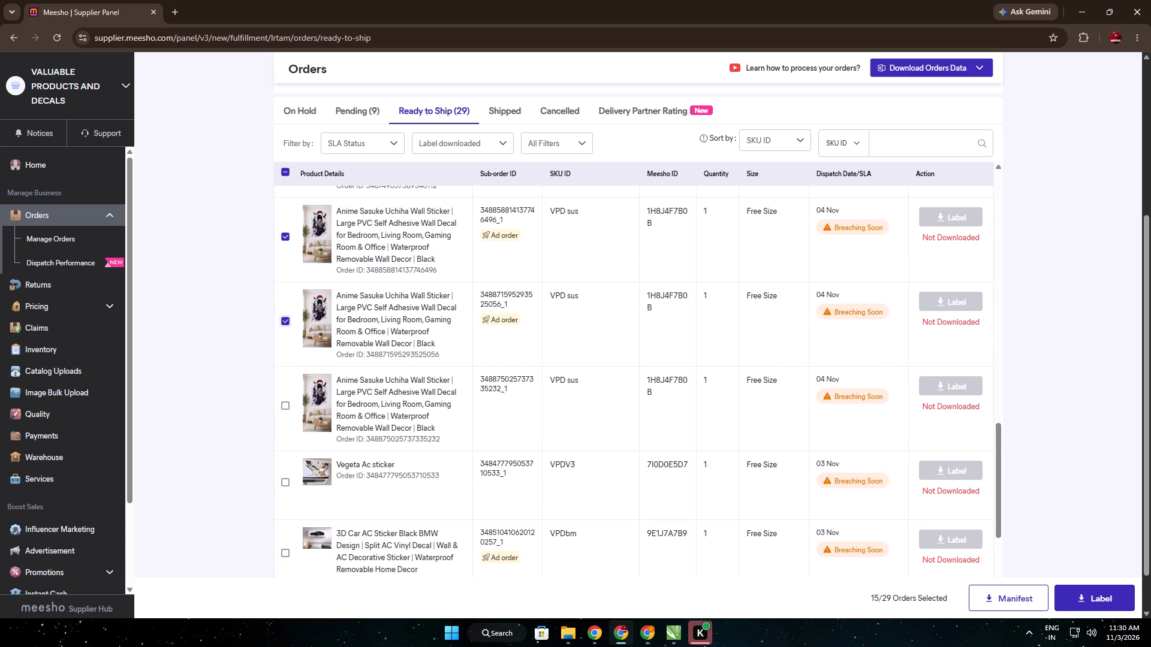
pyautogui.click(287, 408)
# Add the 03 Nov Vegeta Ac sticker order, the VPDbm and VPDv22 orders, and the 05 Nov VPD Krishna 2 order to the selection.
pyautogui.click(279, 482)
pyautogui.scroll(-3, 393, 449)
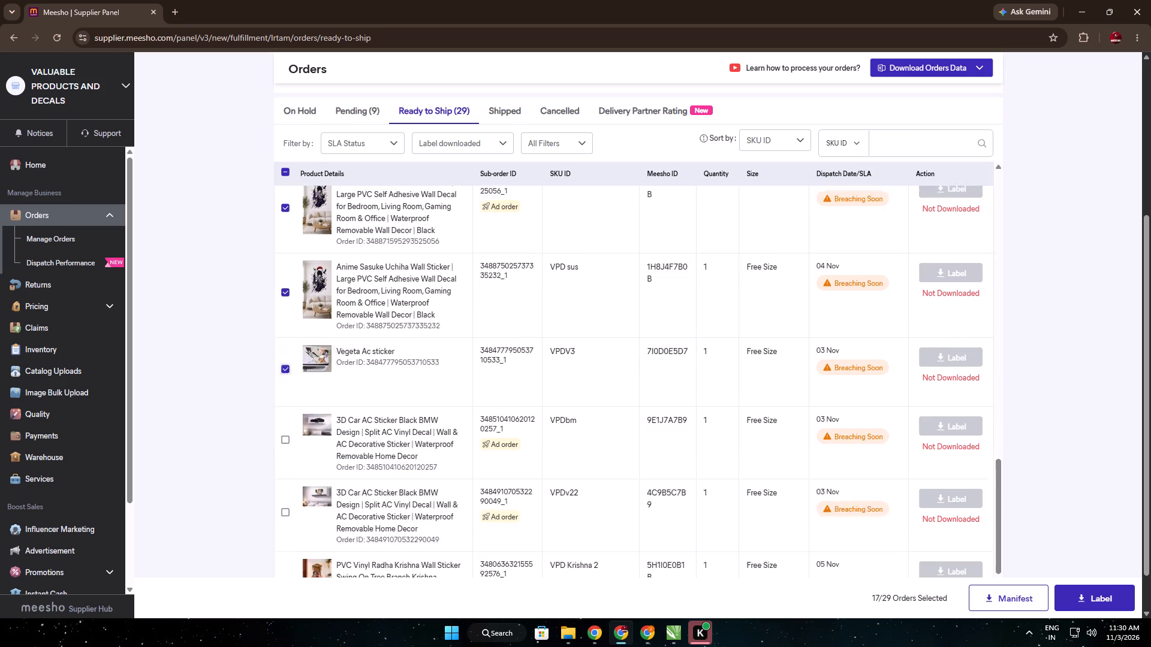
pyautogui.click(288, 368)
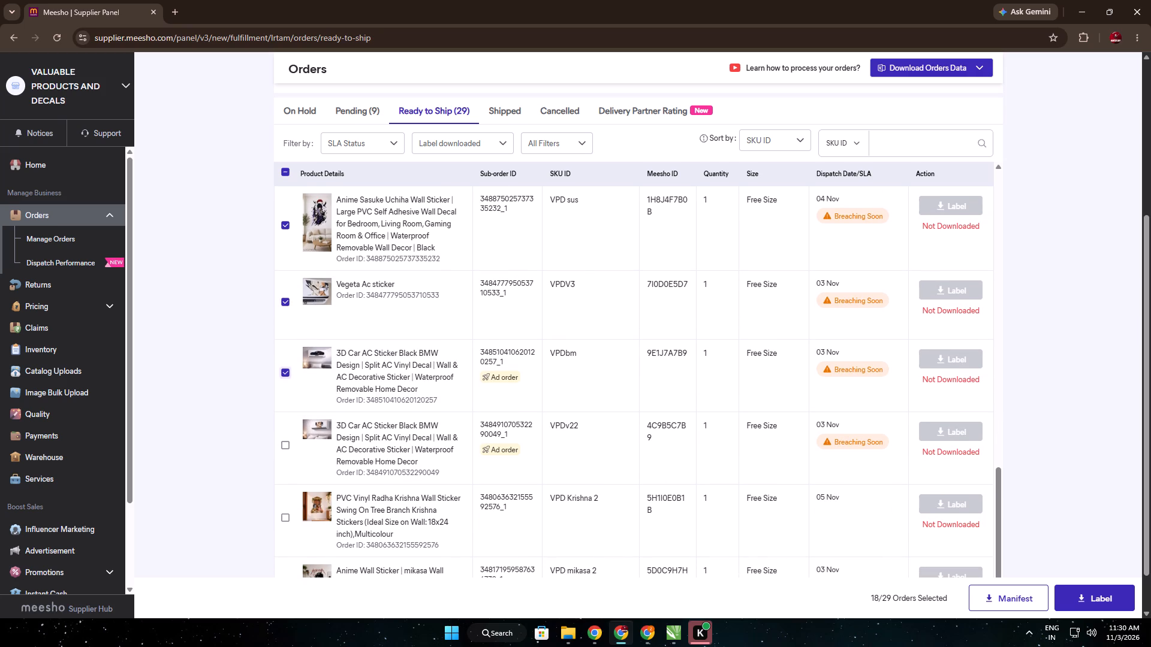
pyautogui.click(292, 448)
pyautogui.click(285, 450)
pyautogui.click(279, 518)
# Examine the remaining unselected orders through the end of the Ready to Ship list, checking their dispatch dates and label status.
pyautogui.scroll(-2, 459, 484)
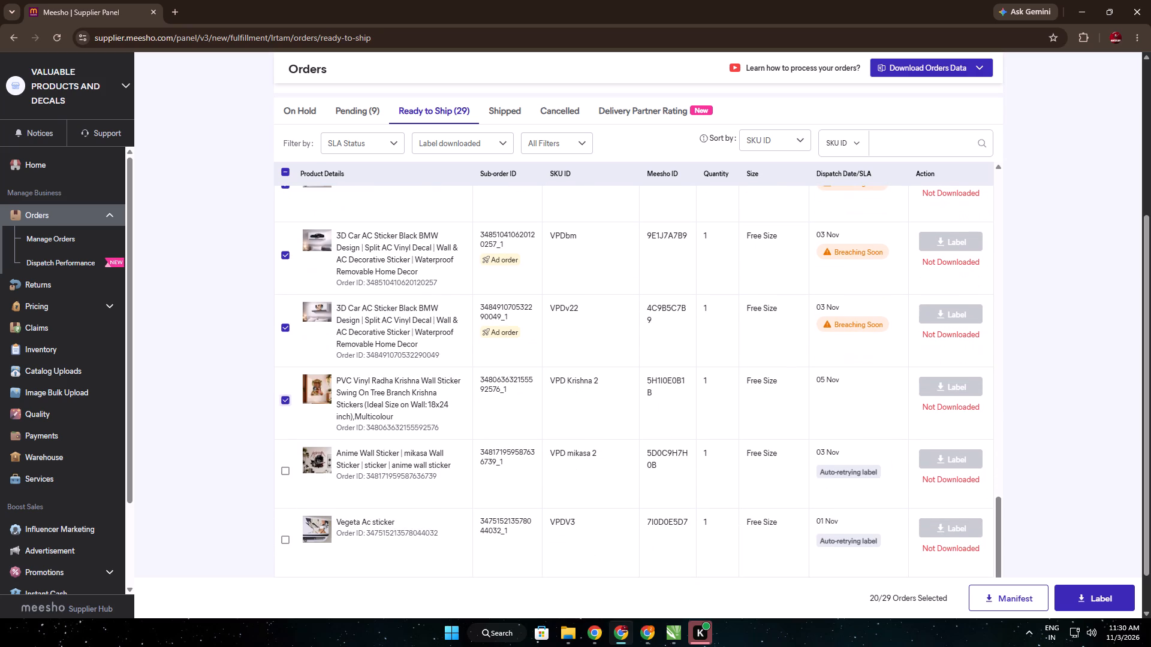
pyautogui.scroll(-7, 453, 497)
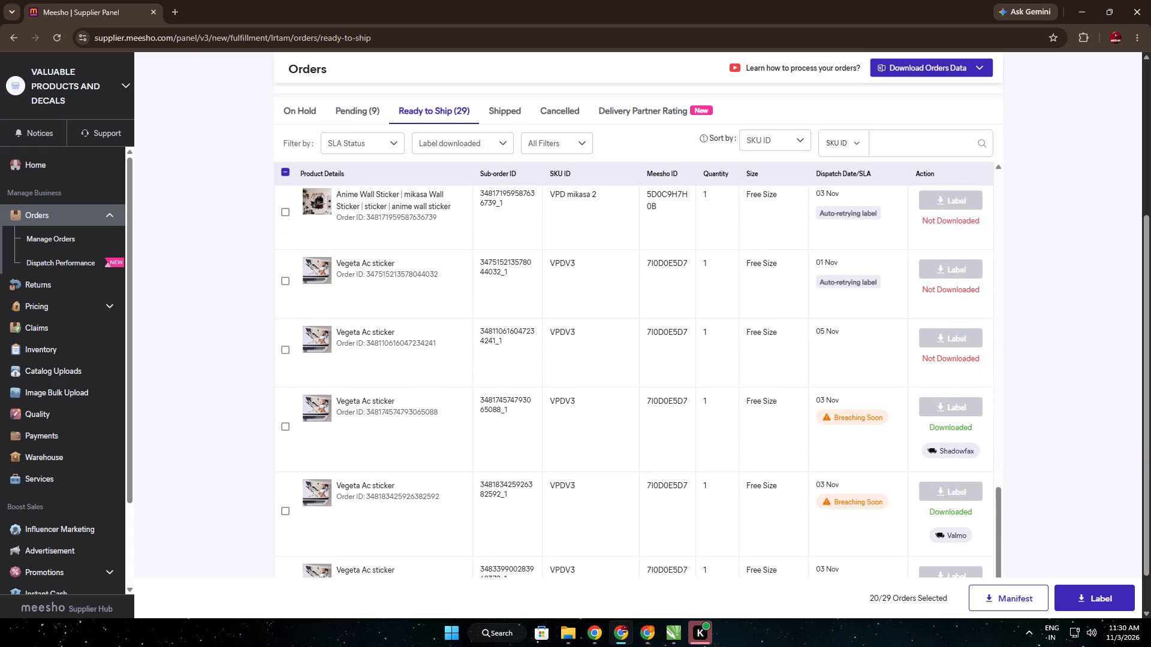
pyautogui.scroll(-2, 309, 380)
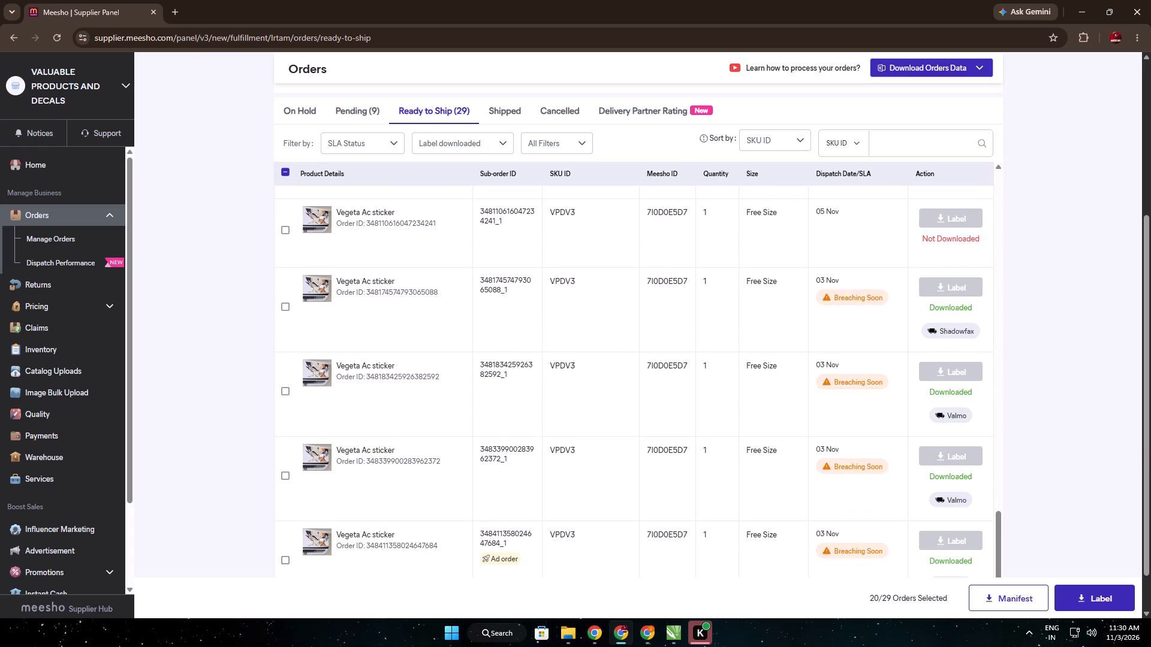
pyautogui.scroll(-12, 874, 480)
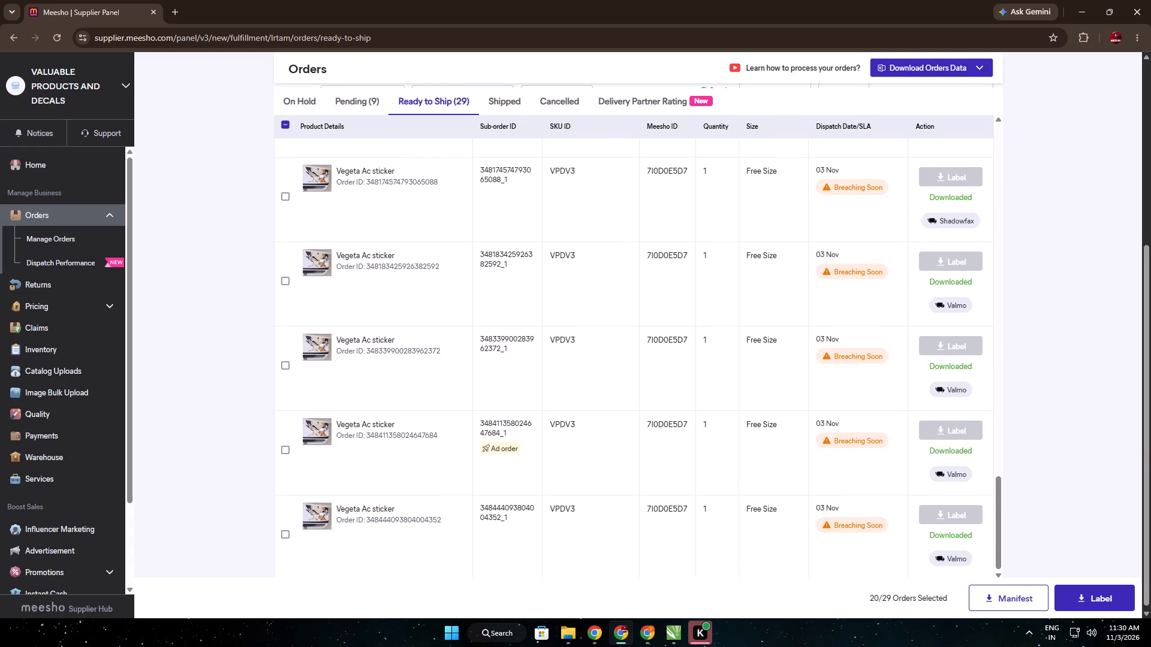
# Generate the shipping labels for the selected Valuable Products and Decals orders, reload the page and download the labels without the manifest.
pyautogui.click(1095, 598)
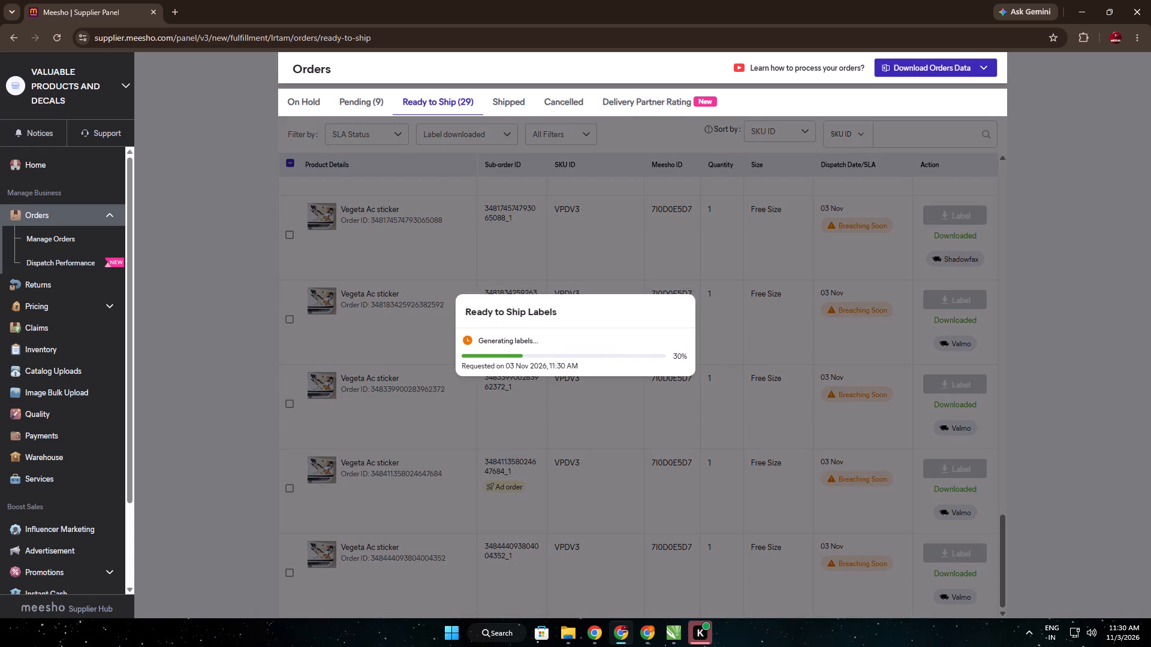
pyautogui.click(50, 45)
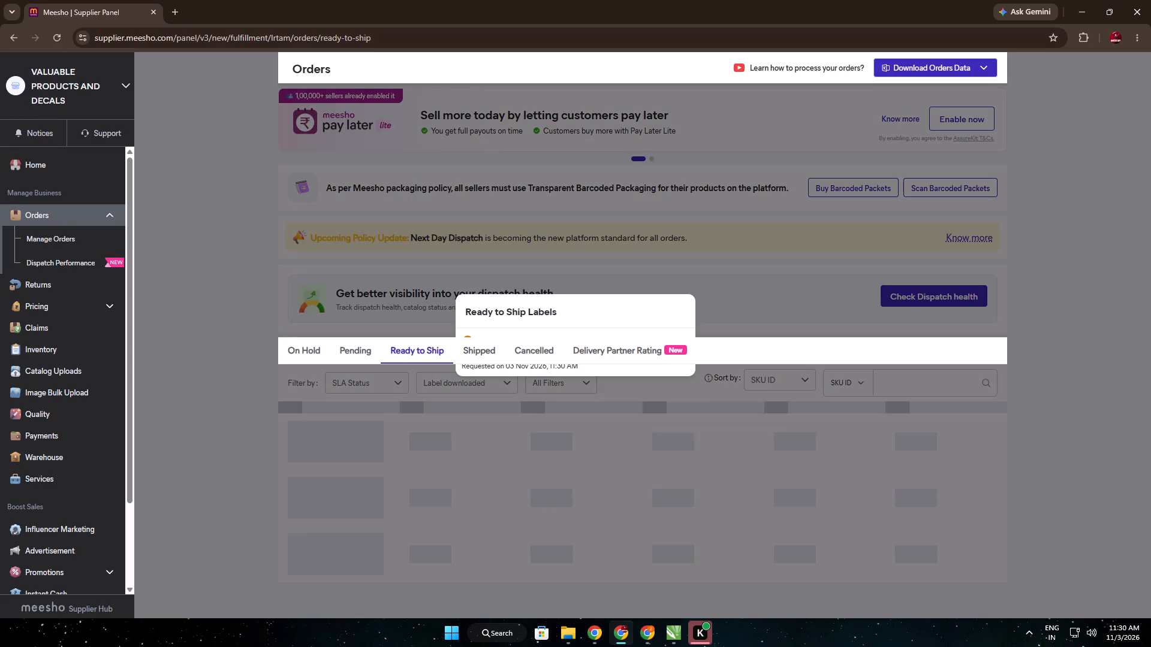
pyautogui.click(61, 41)
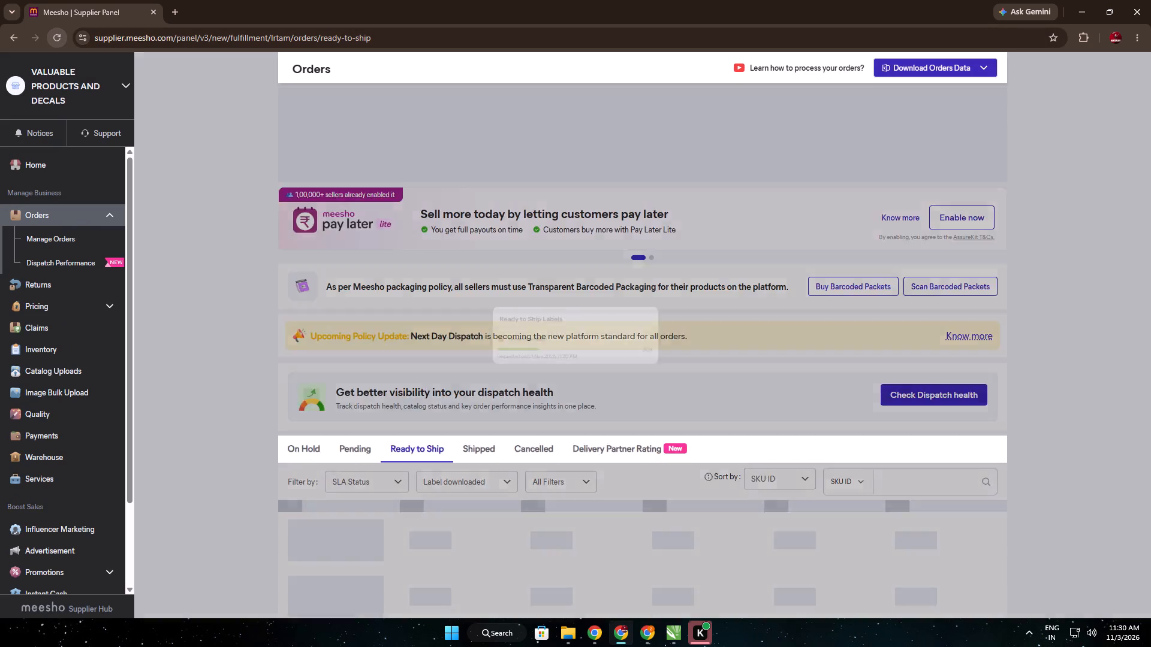
pyautogui.click(61, 41)
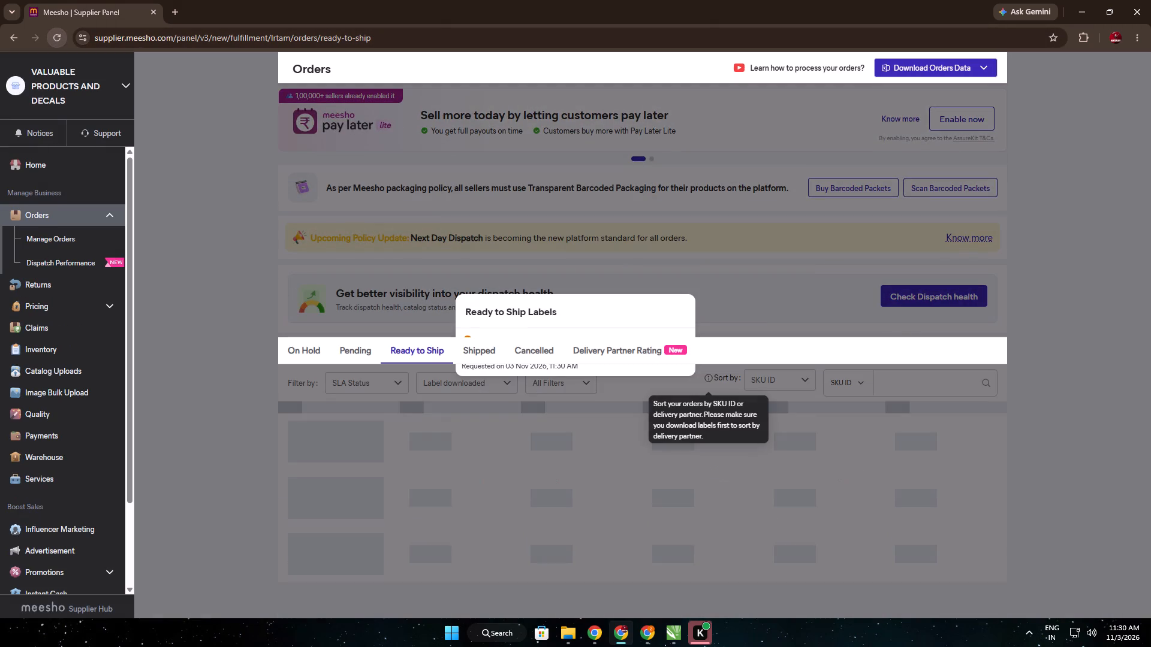
pyautogui.click(61, 40)
pyautogui.click(61, 40)
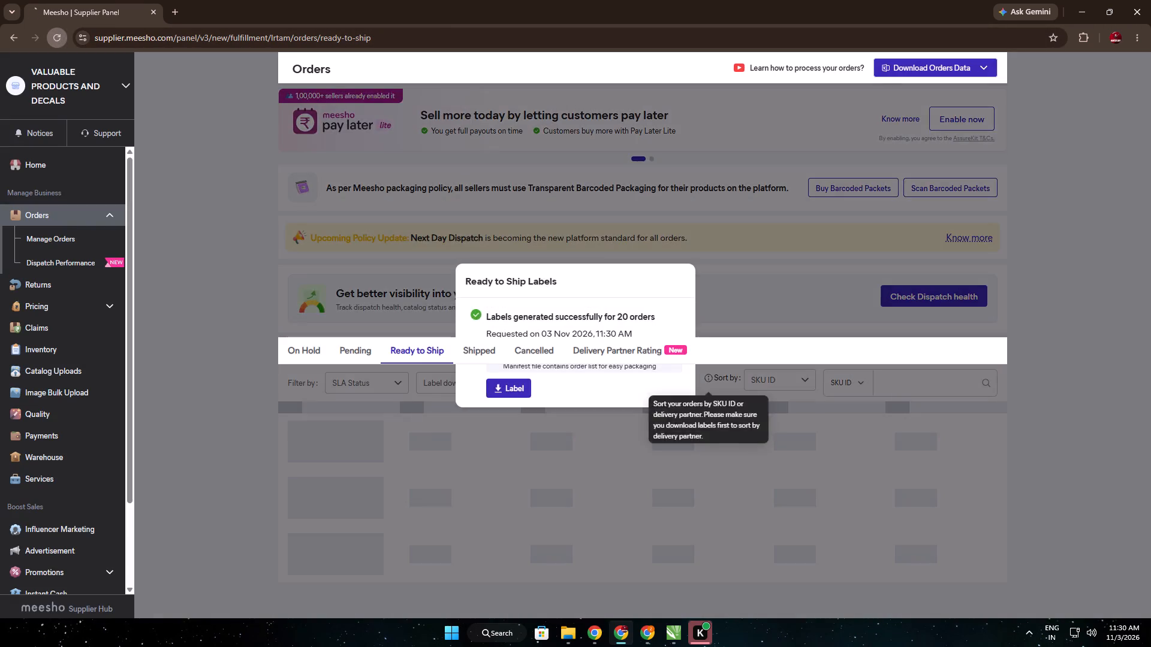
pyautogui.click(503, 382)
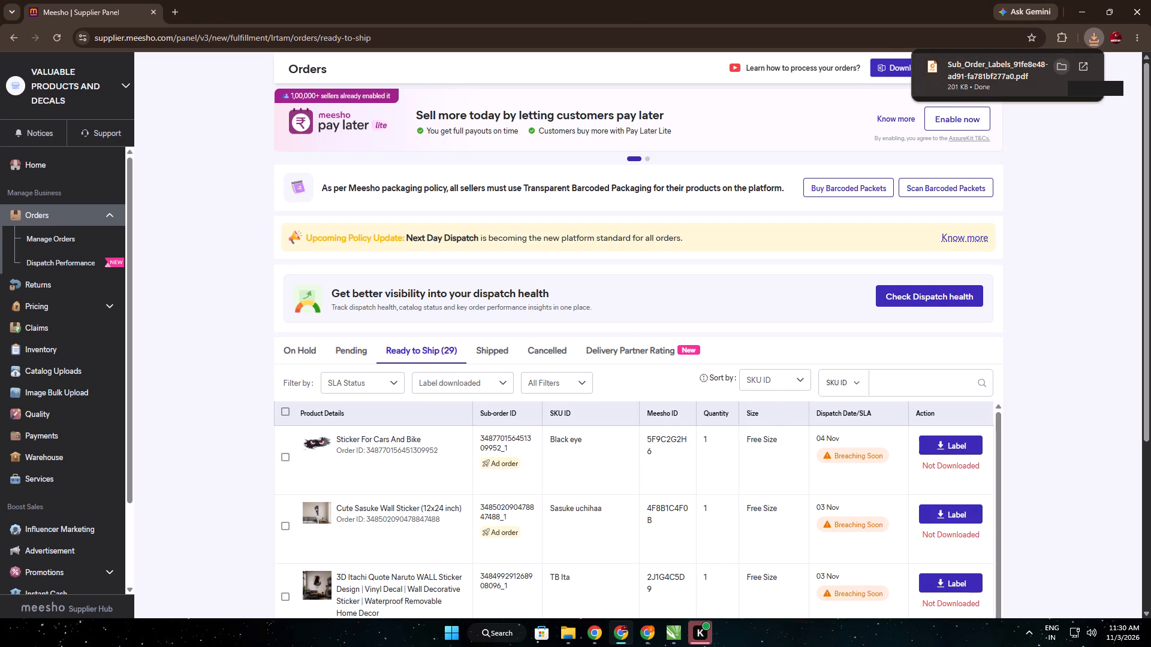
# Open the downloaded Valuable Products and Decals label PDF from the Downloads folder in Foxit PDF Reader and print it.
pyautogui.click(1060, 67)
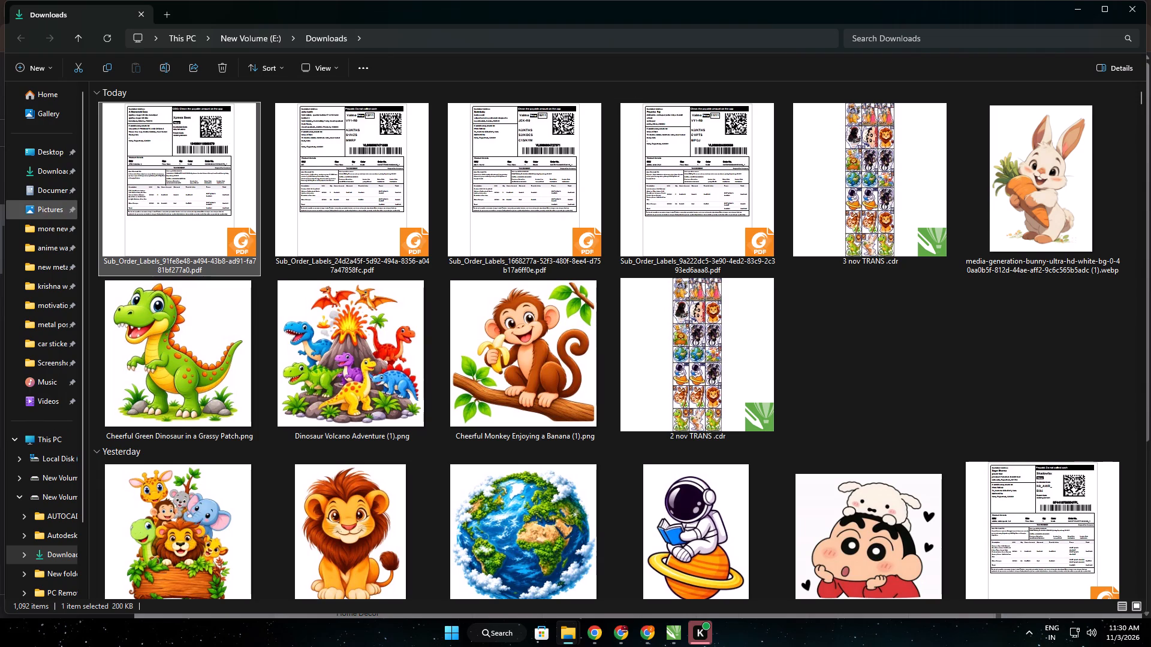
pyautogui.tripleClick(134, 191)
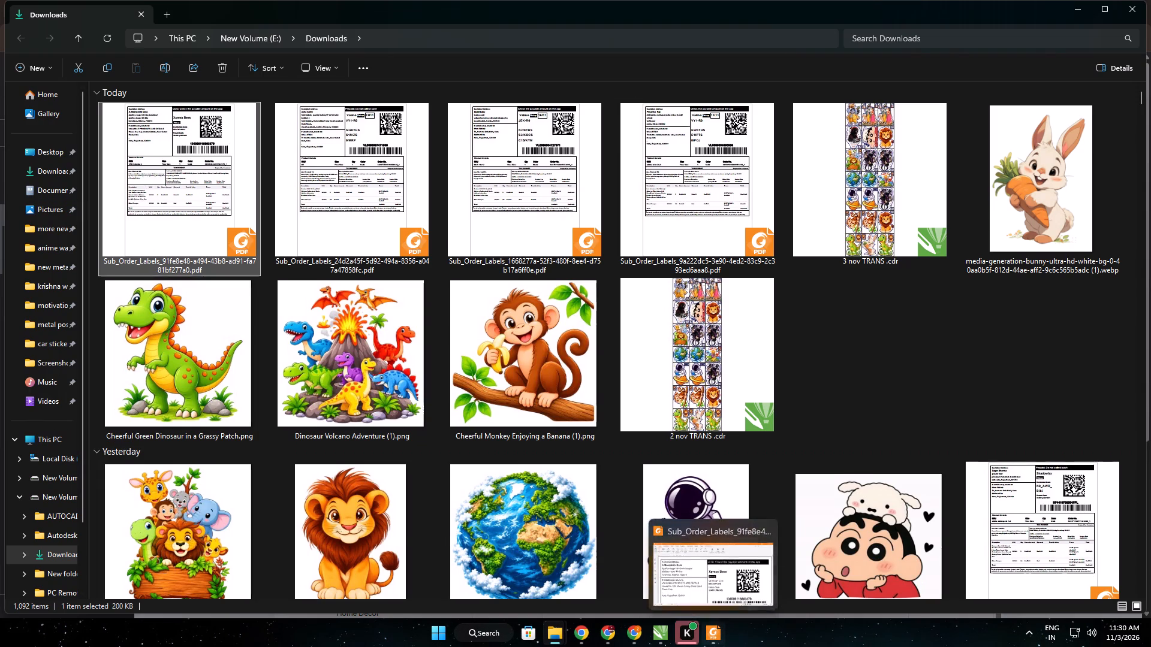
pyautogui.click(719, 576)
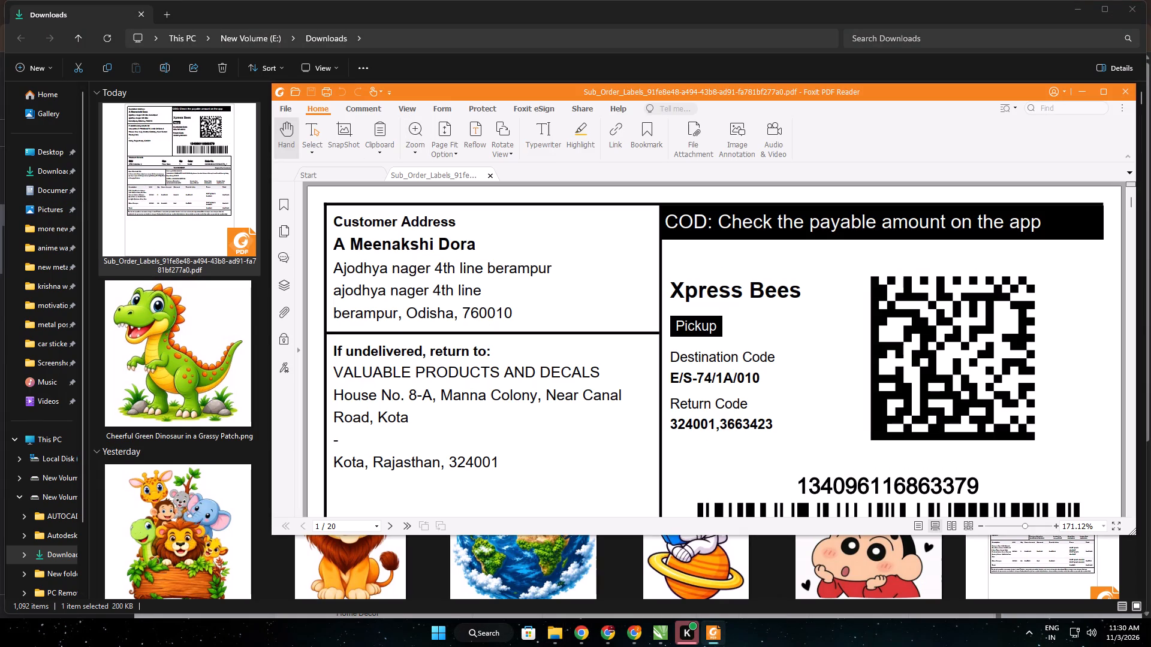
pyautogui.click(327, 90)
pyautogui.click(891, 465)
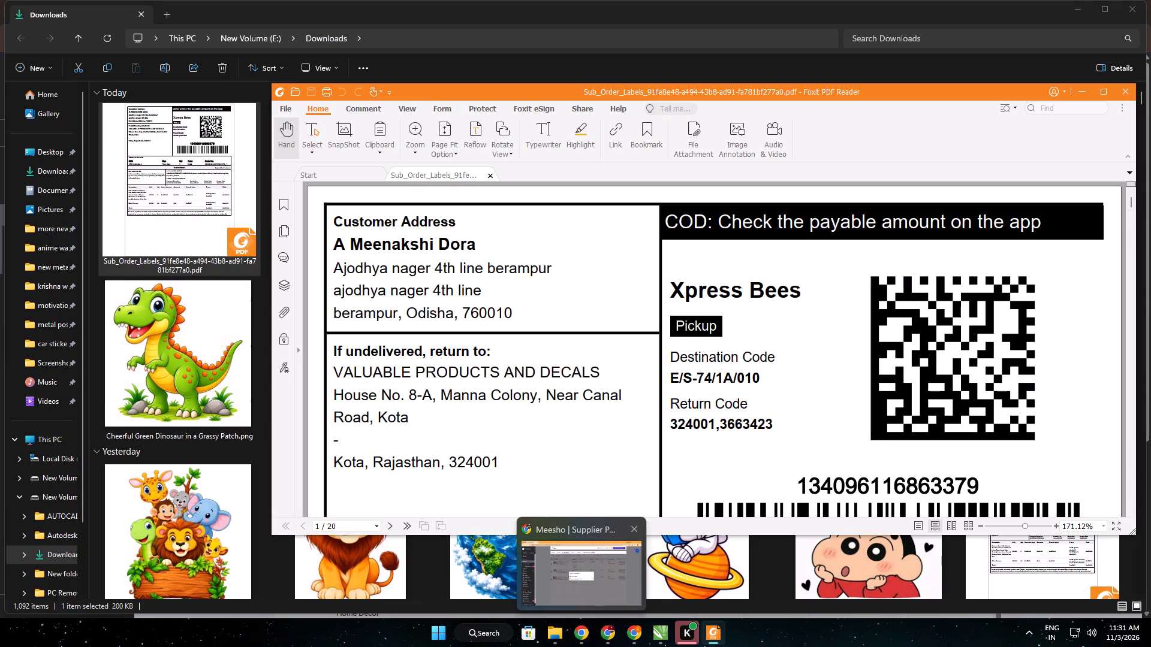
# Switch to the Trend Bridge supplier window, download its generated order labels and open the PDF from the Downloads folder.
pyautogui.click(574, 588)
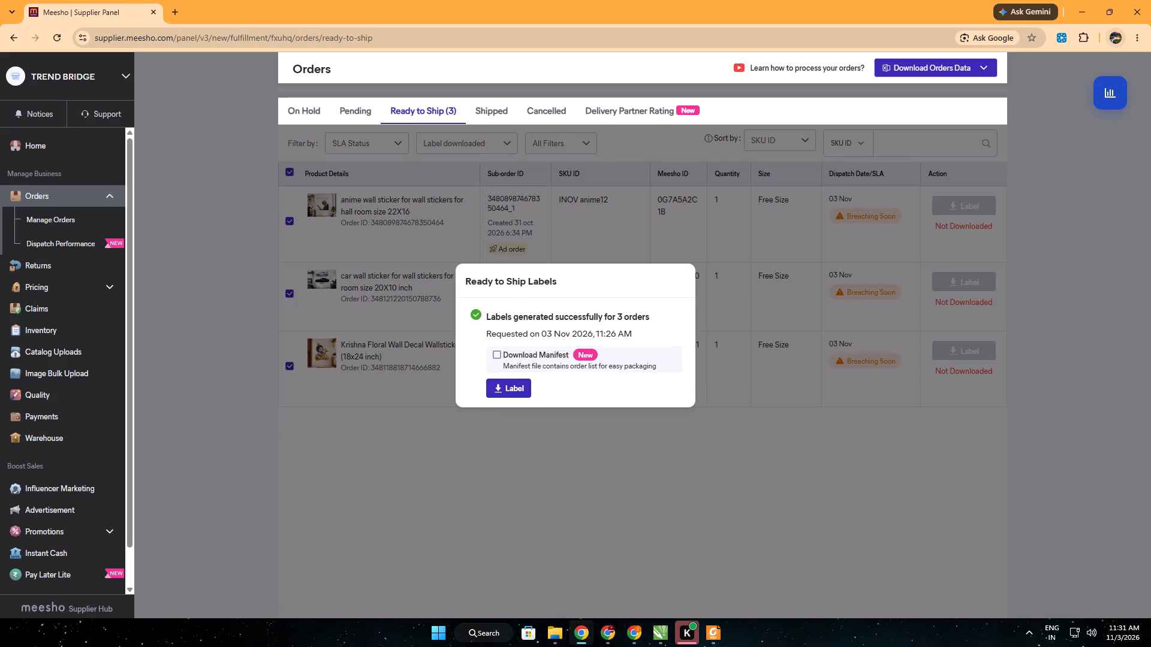
pyautogui.click(500, 394)
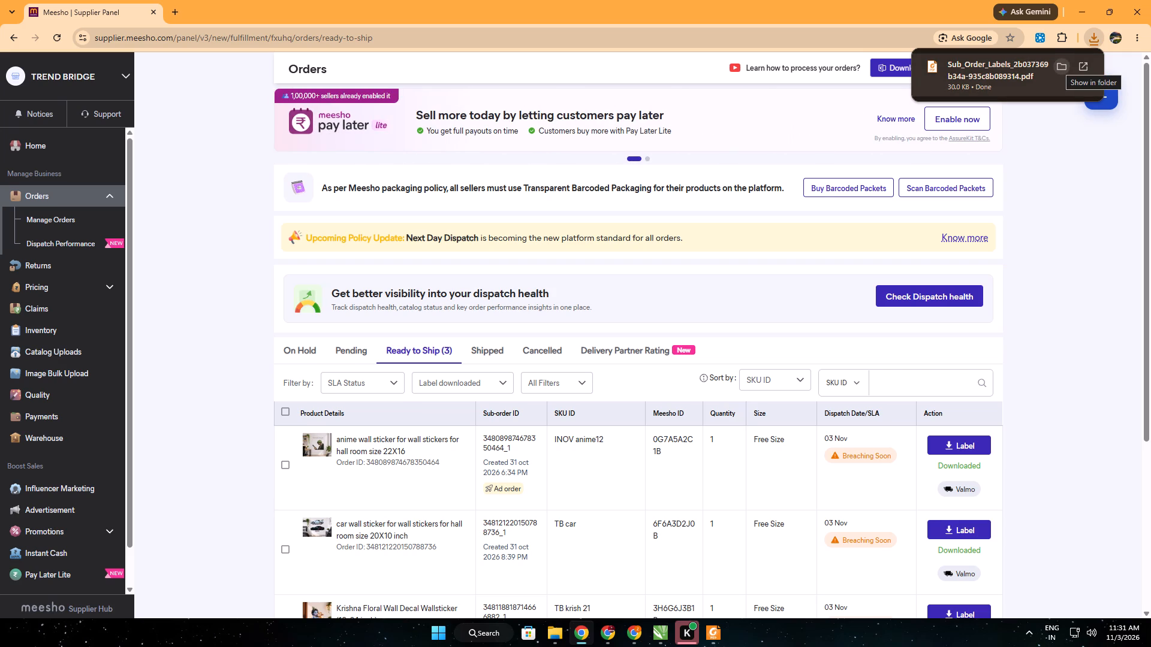
pyautogui.click(1060, 66)
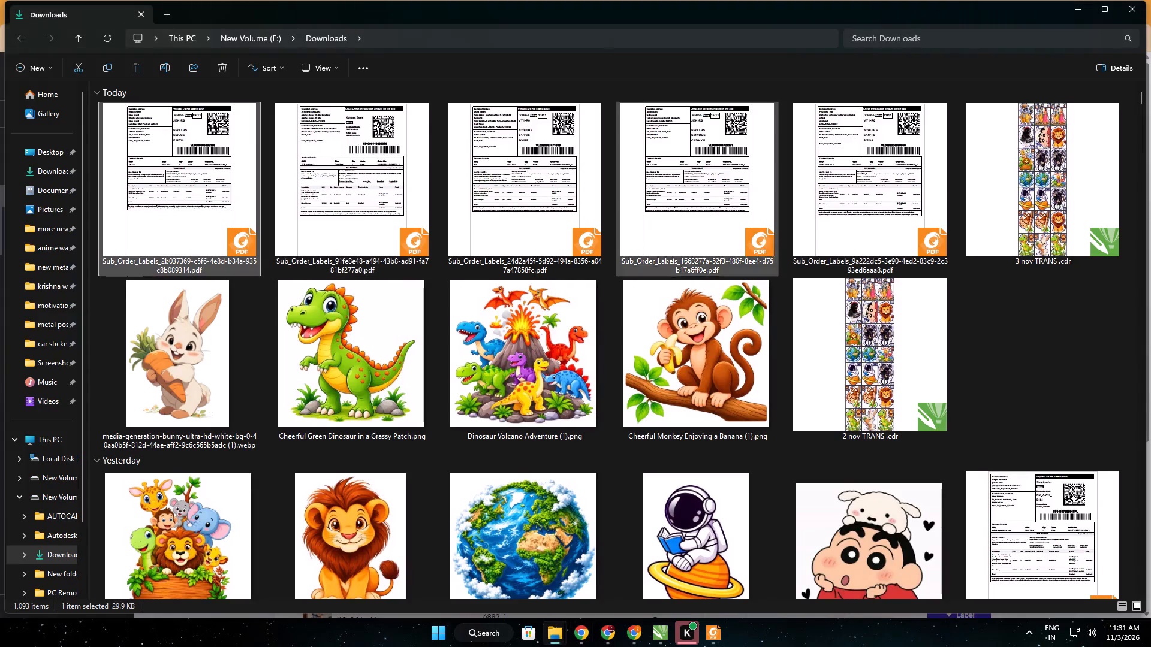
pyautogui.doubleClick(203, 231)
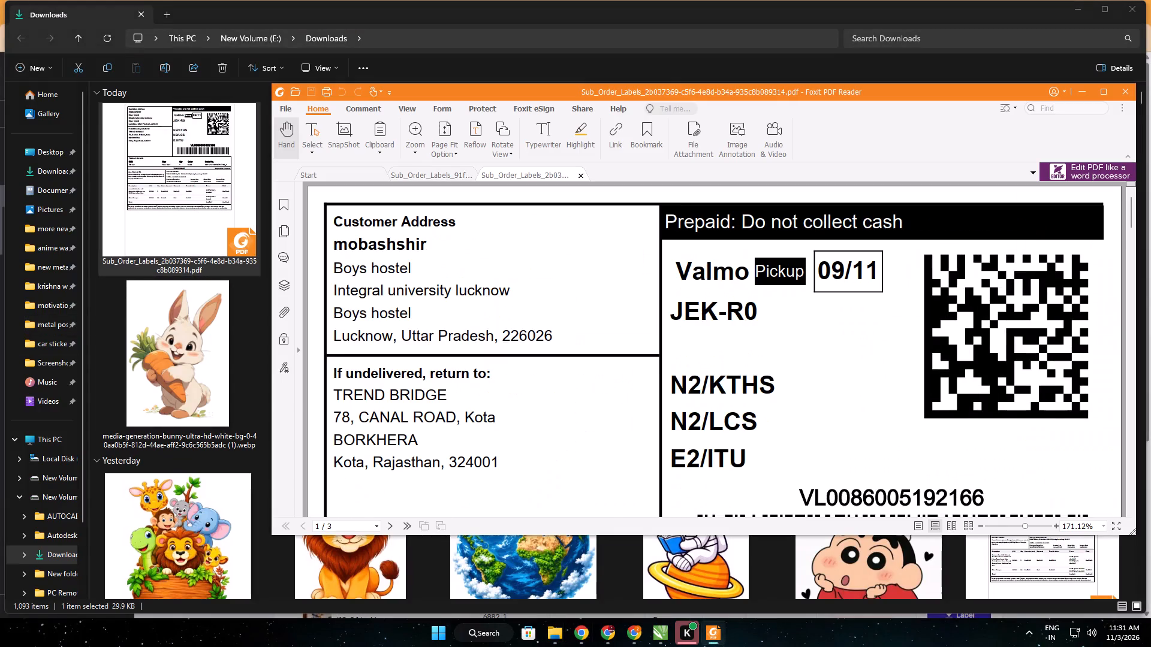
pyautogui.scroll(-20, 572, 292)
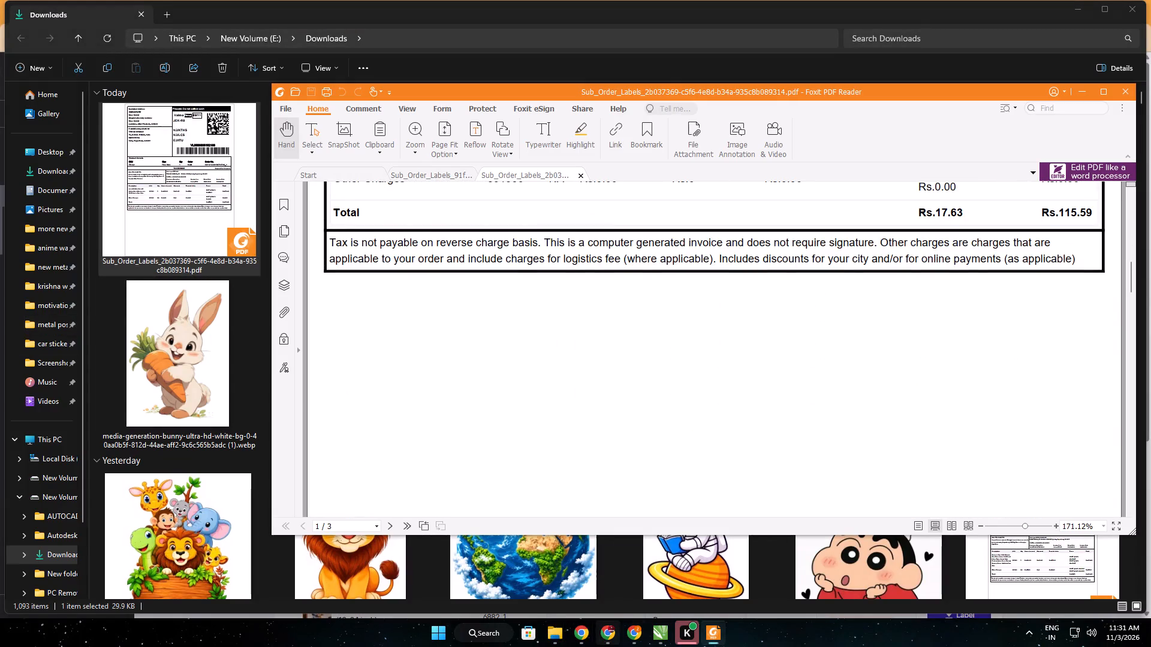
# Switch to the Innovate Productes supplier window, download its generated order labels and open the PDF from the Downloads folder.
pyautogui.click(639, 631)
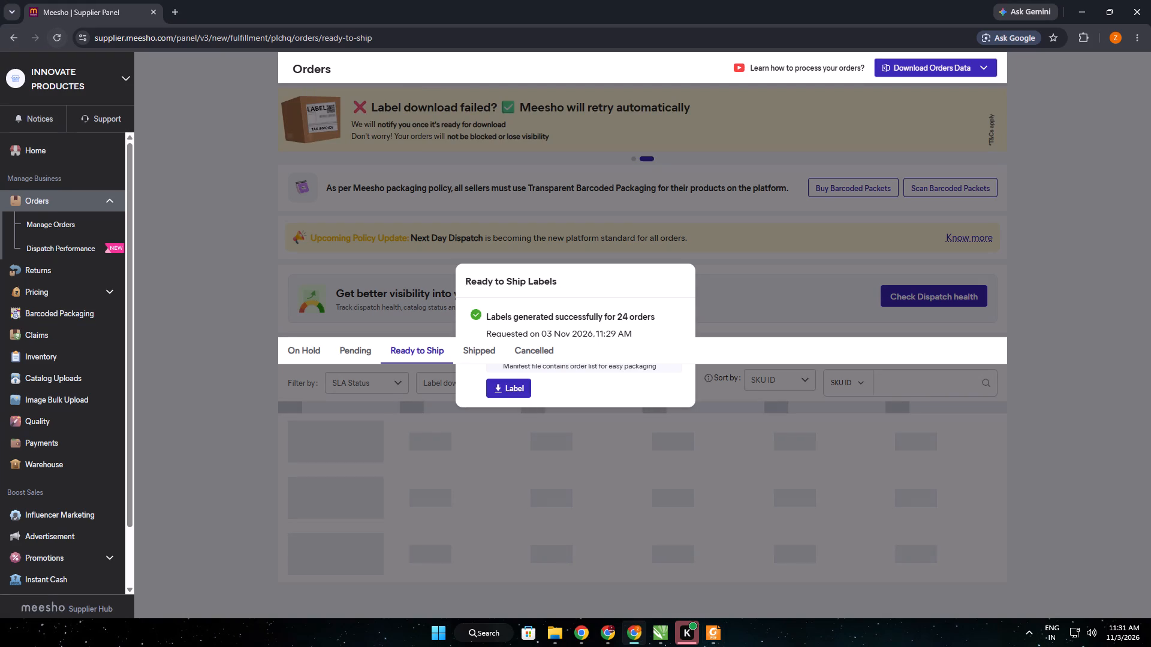
pyautogui.click(519, 392)
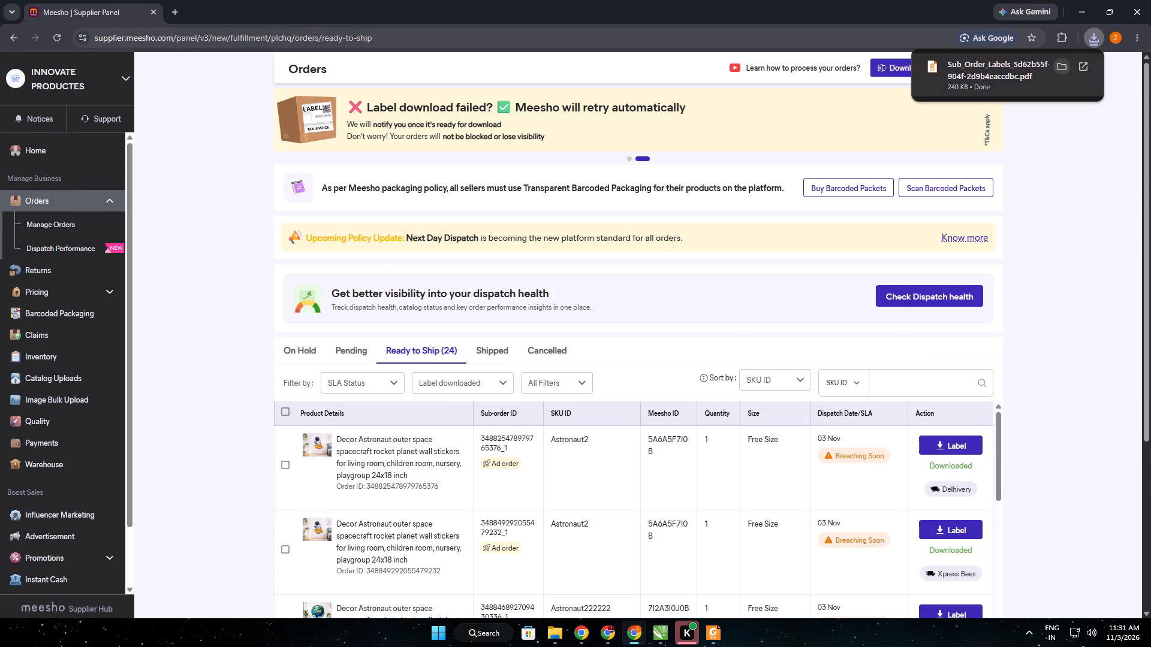
pyautogui.click(1056, 68)
pyautogui.doubleClick(173, 202)
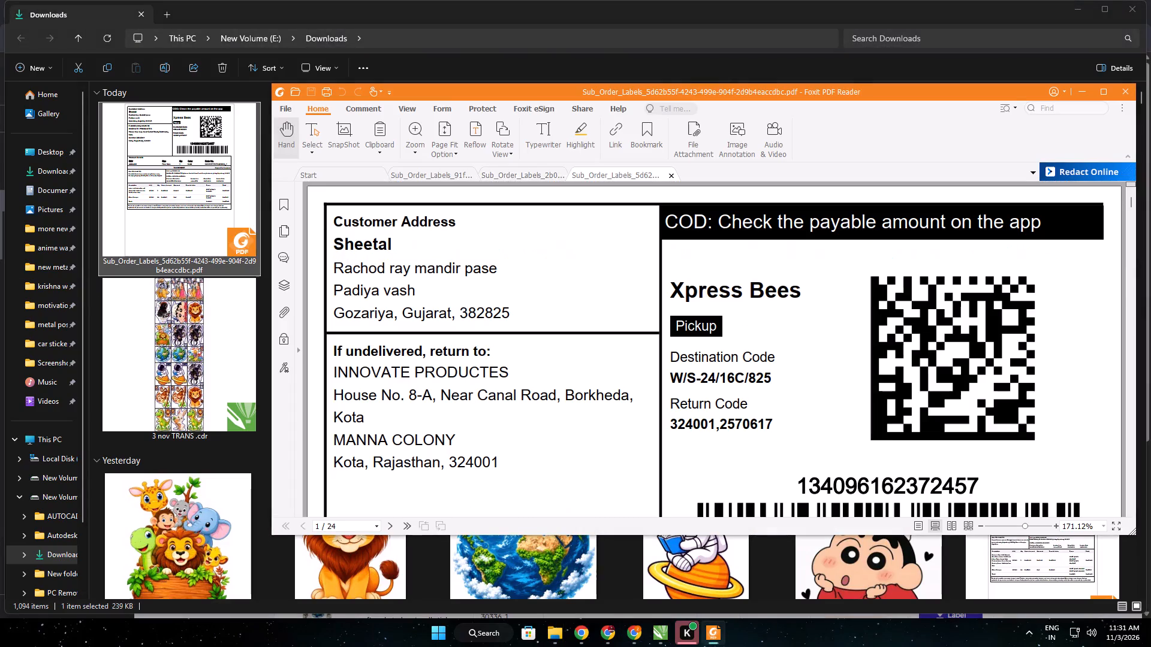
# Review the three open label PDFs, checking which supplier account and orders each one covers.
pyautogui.click(433, 180)
pyautogui.scroll(-8, 594, 309)
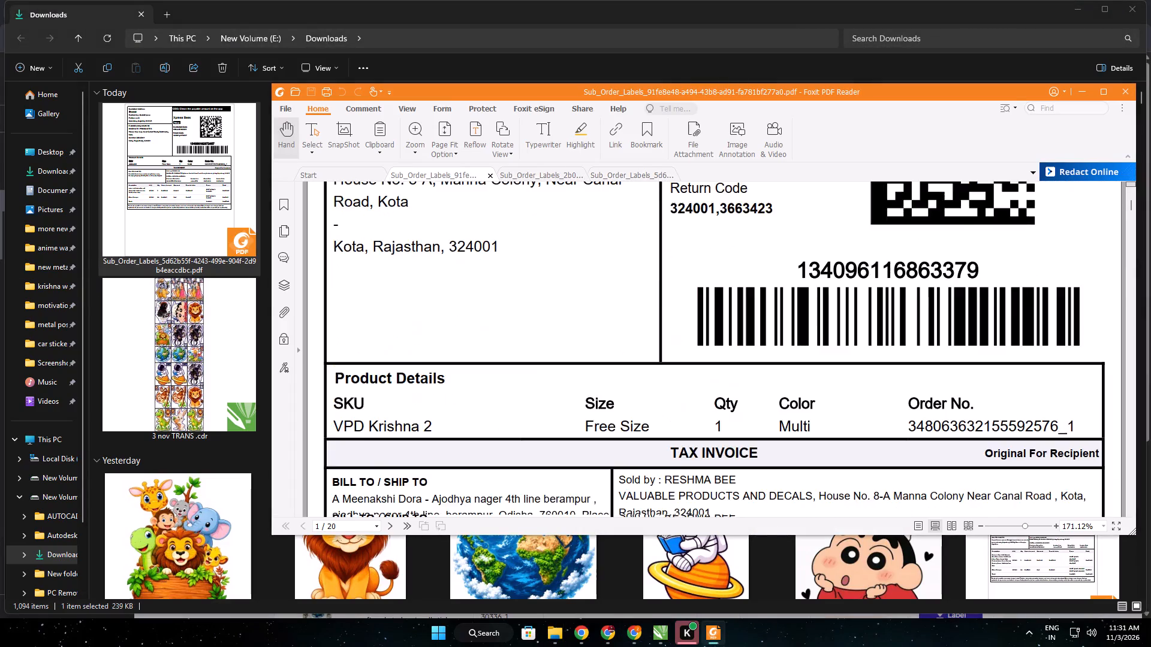
pyautogui.scroll(-11, 593, 309)
pyautogui.scroll(-13, 592, 307)
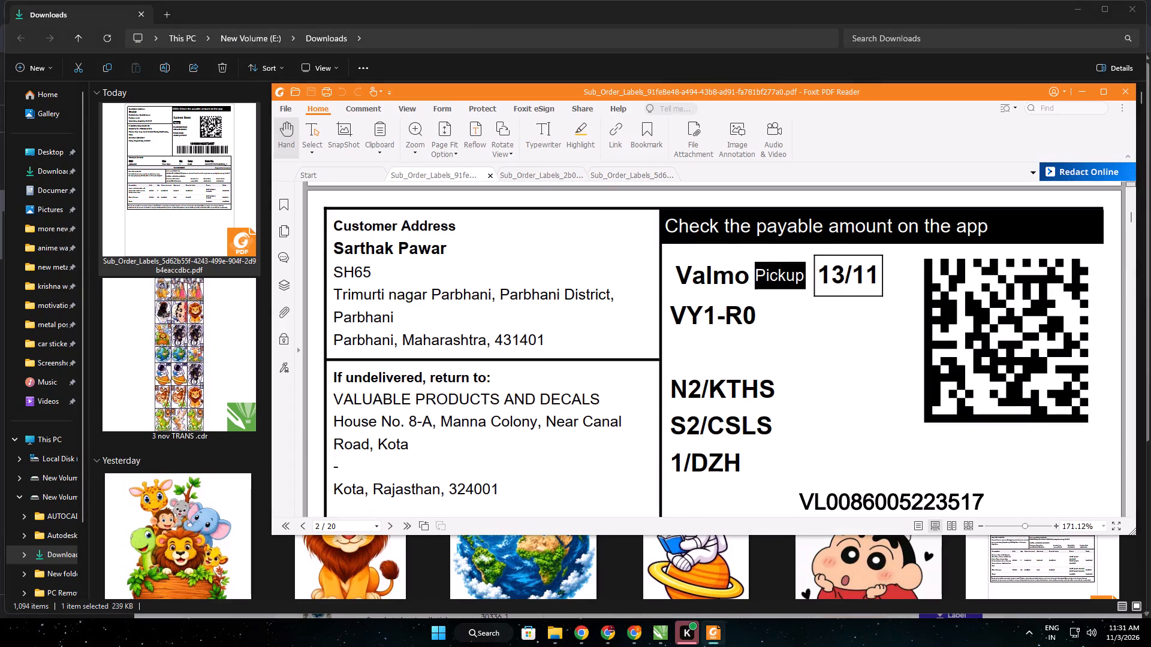
pyautogui.click(623, 165)
pyautogui.click(624, 169)
pyautogui.click(517, 173)
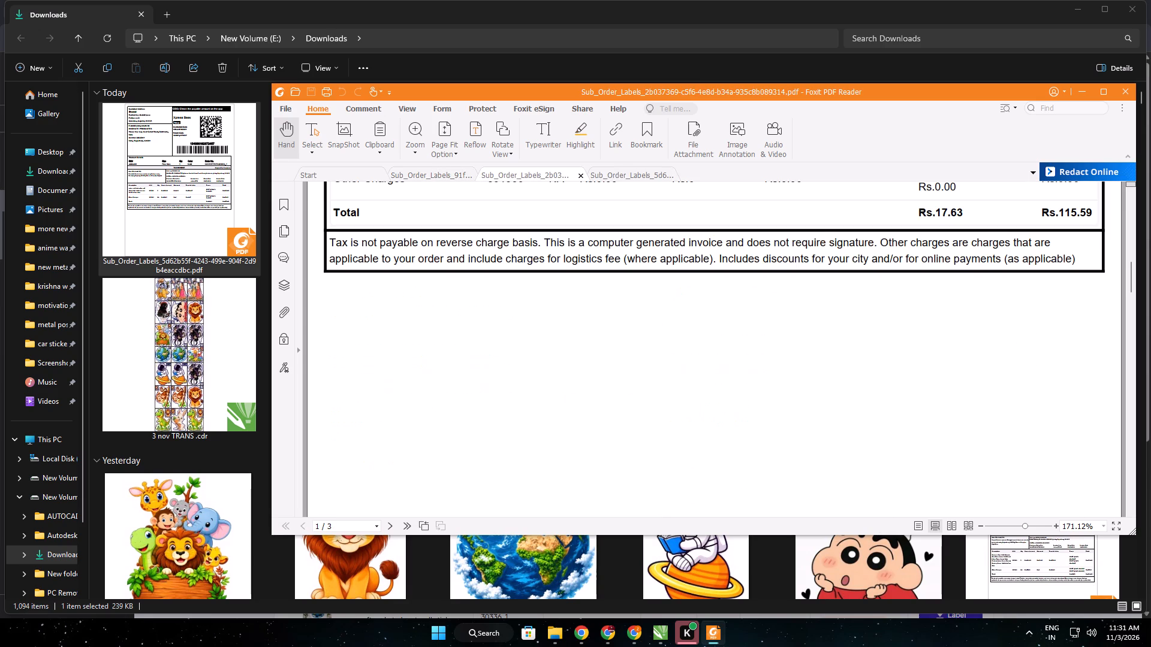
pyautogui.click(611, 174)
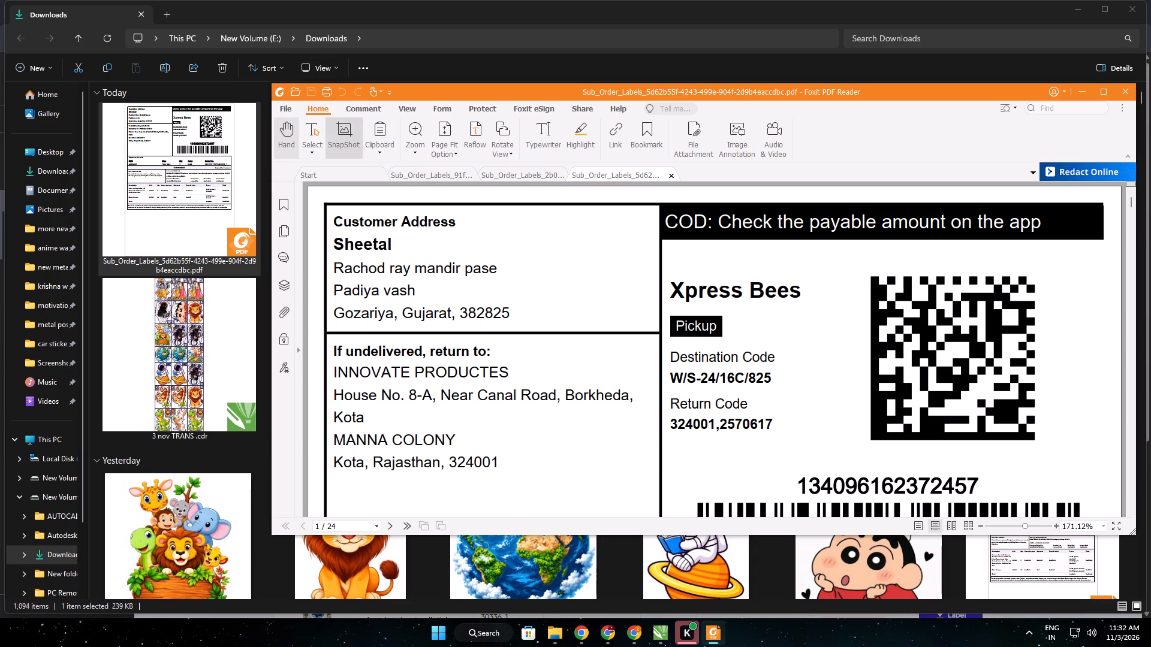
# Print all pages of the Trend Bridge label PDF on the H30C-lite(1) printer.
pyautogui.click(522, 174)
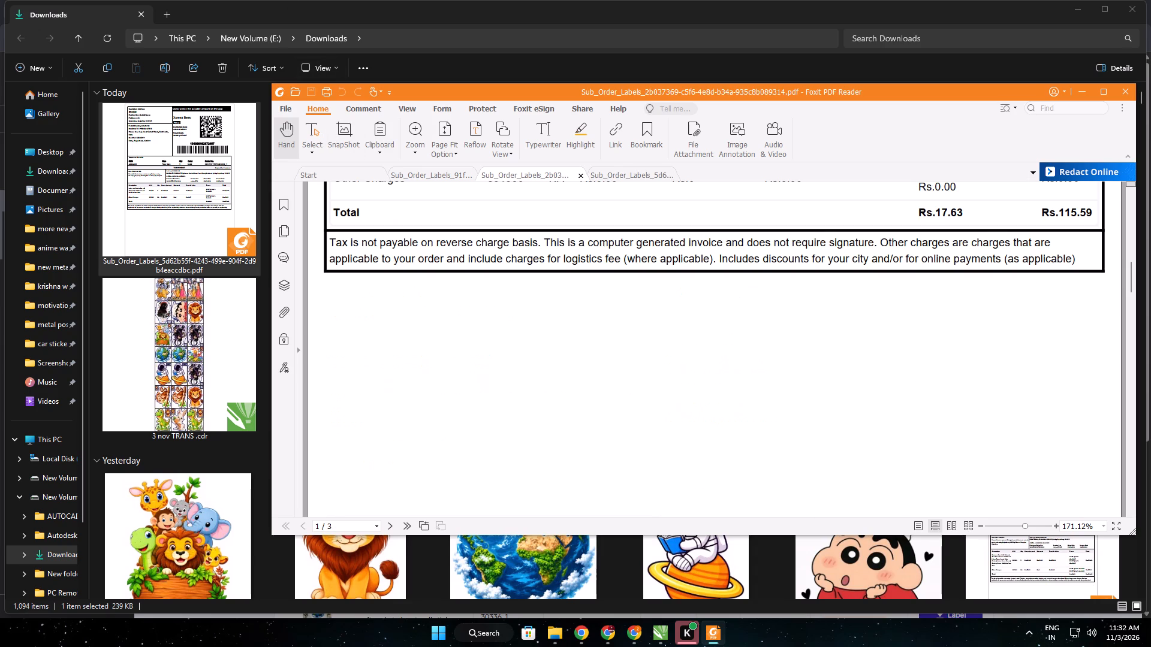
pyautogui.click(330, 90)
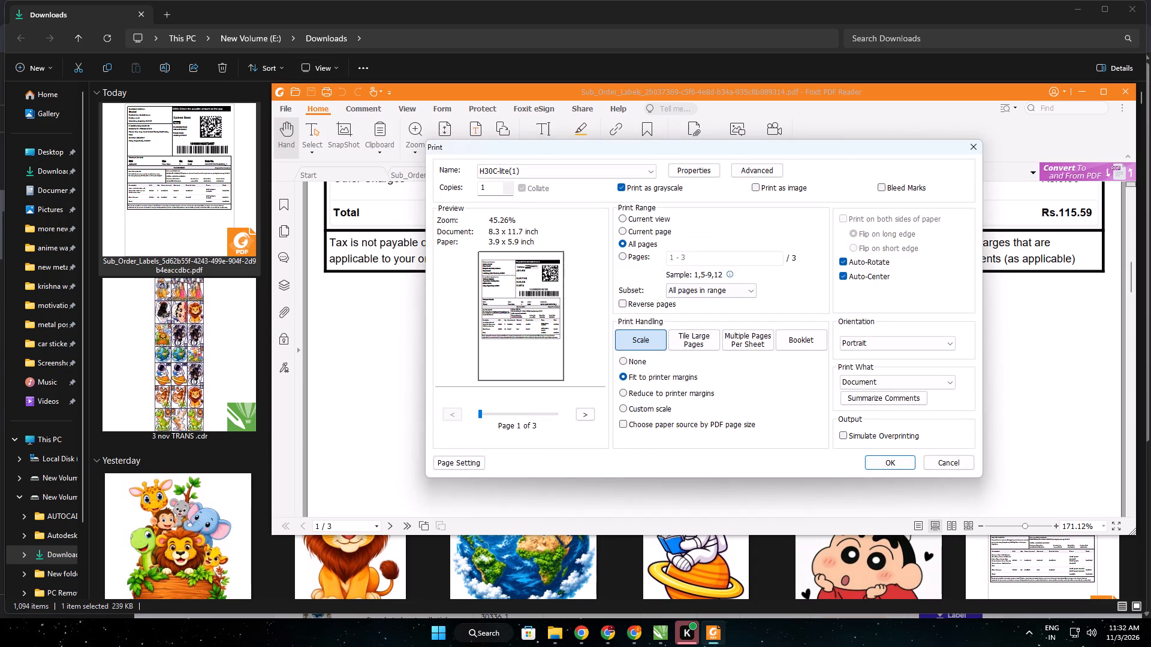
pyautogui.click(891, 461)
# Print all pages of the Innovate Productes label PDF on the H30C-lite(1) printer.
pyautogui.click(625, 176)
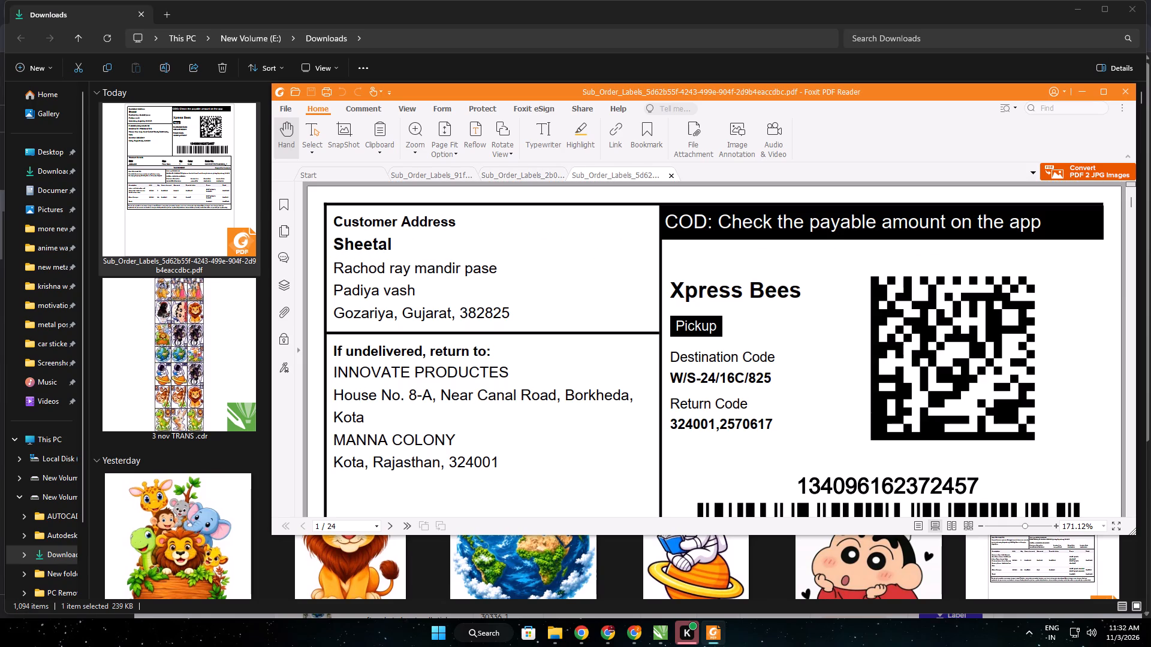
pyautogui.scroll(-1, 454, 325)
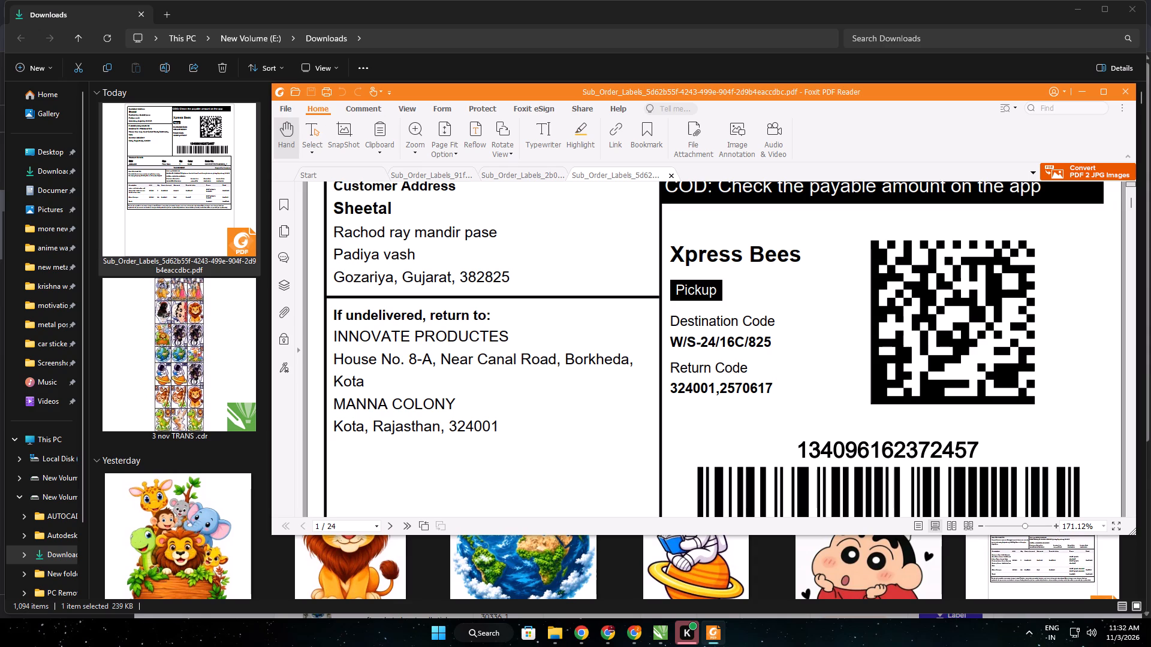
pyautogui.click(328, 95)
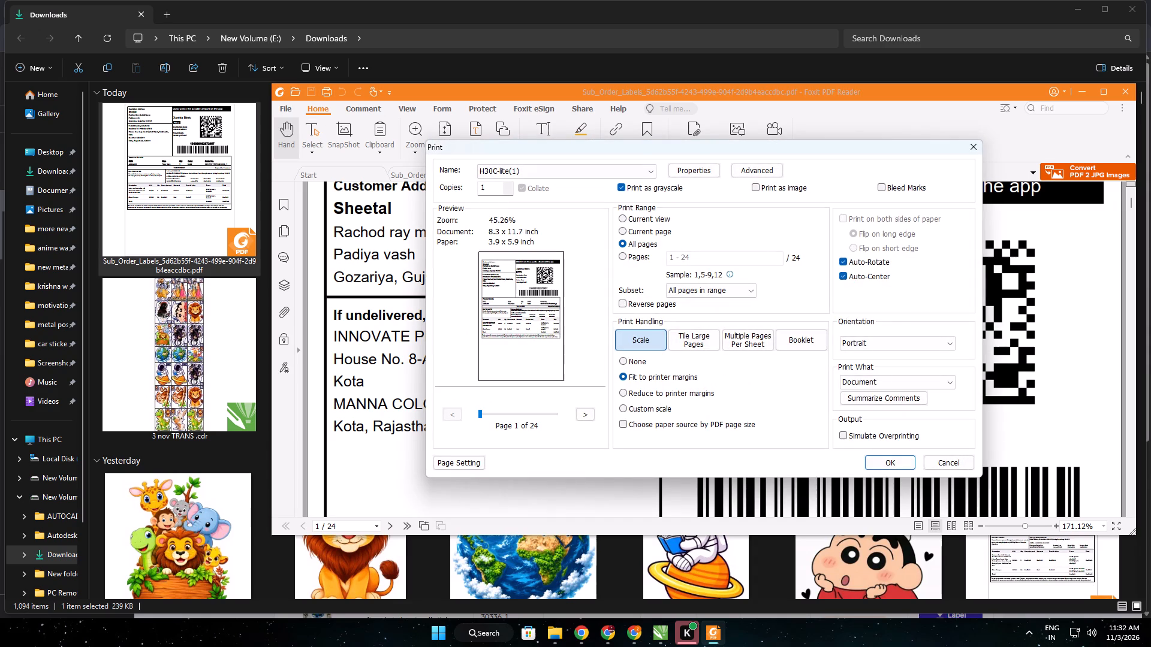
pyautogui.click(887, 462)
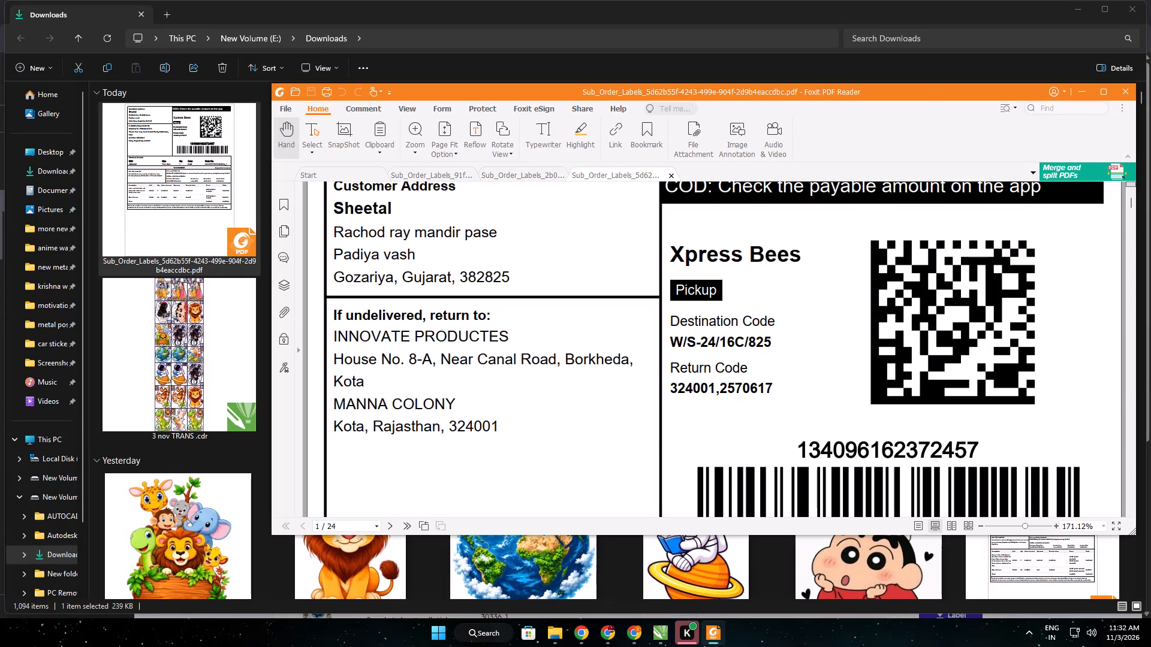
# Return to the Trend Bridge label PDF and close Foxit PDF Reader.
pyautogui.click(415, 168)
pyautogui.click(549, 170)
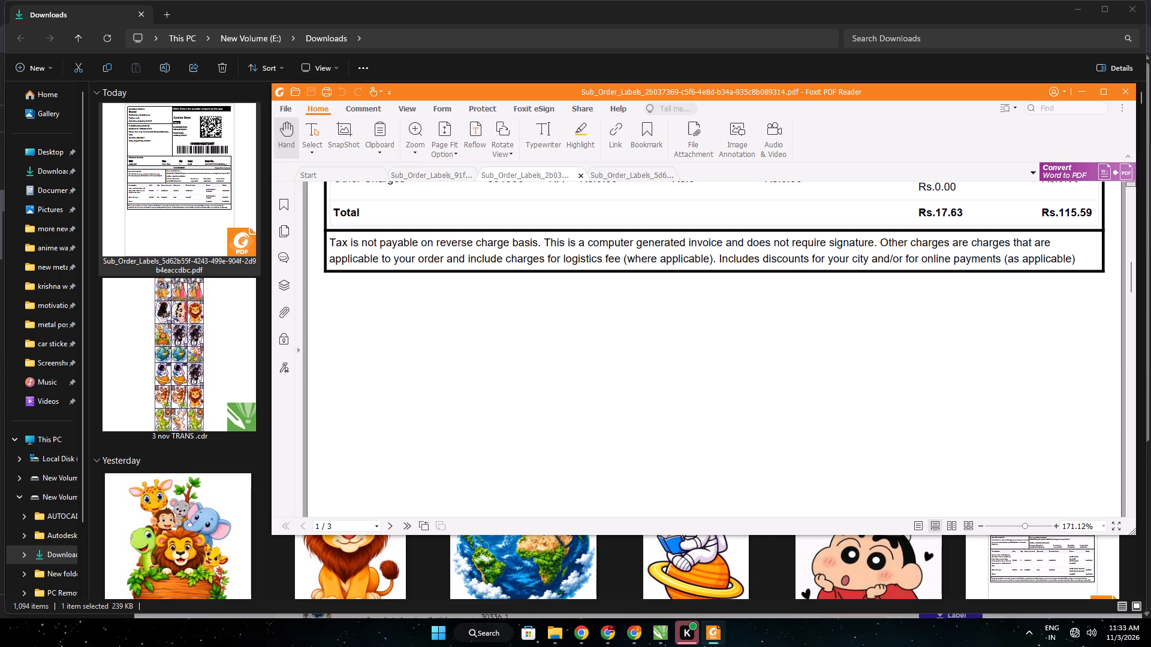
pyautogui.hotkey('alt', 'F4')
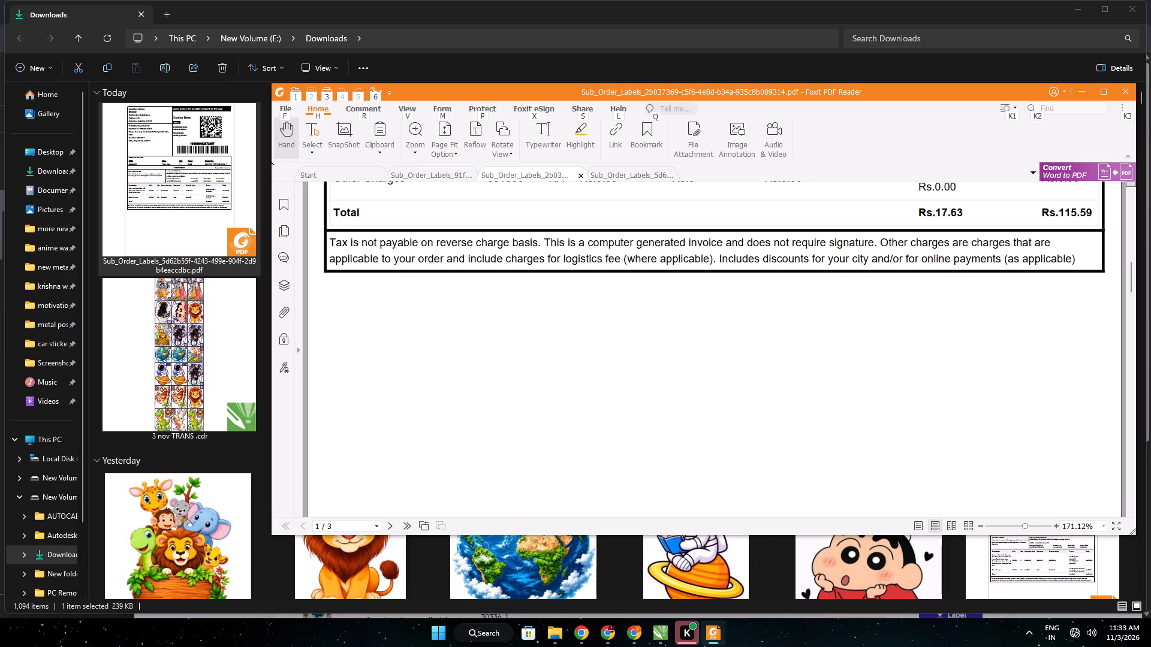
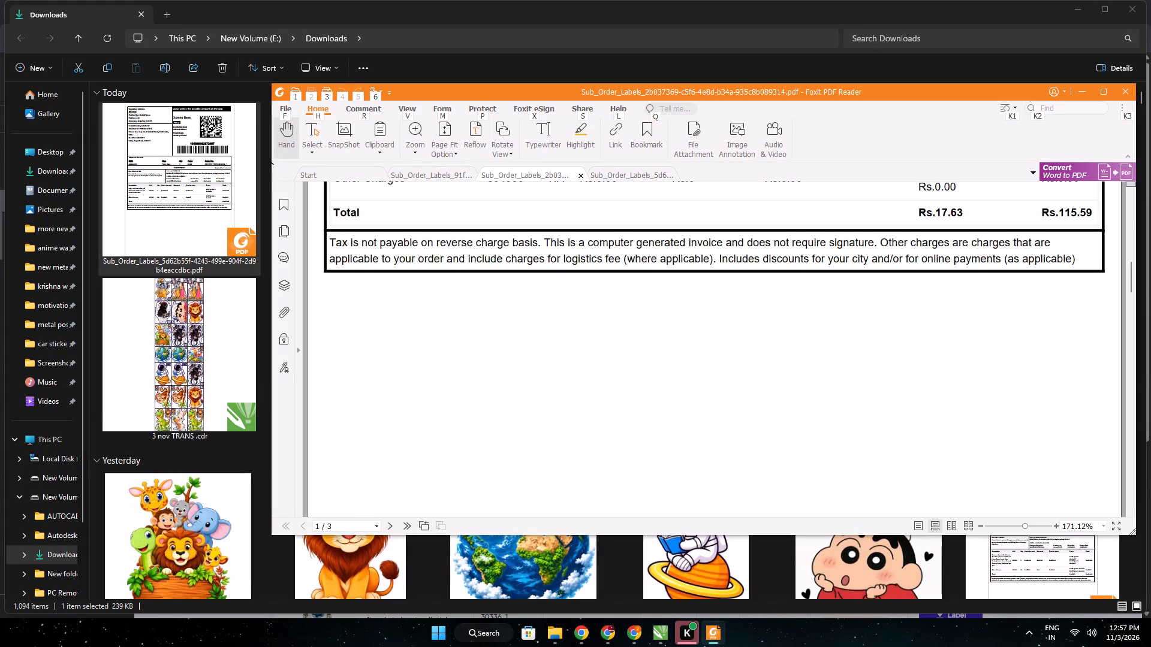
# Switch to Chrome and check the label download status of the Ready to Ship orders for Trend Bridge and Valuable Products and Decals.
pyautogui.click(578, 643)
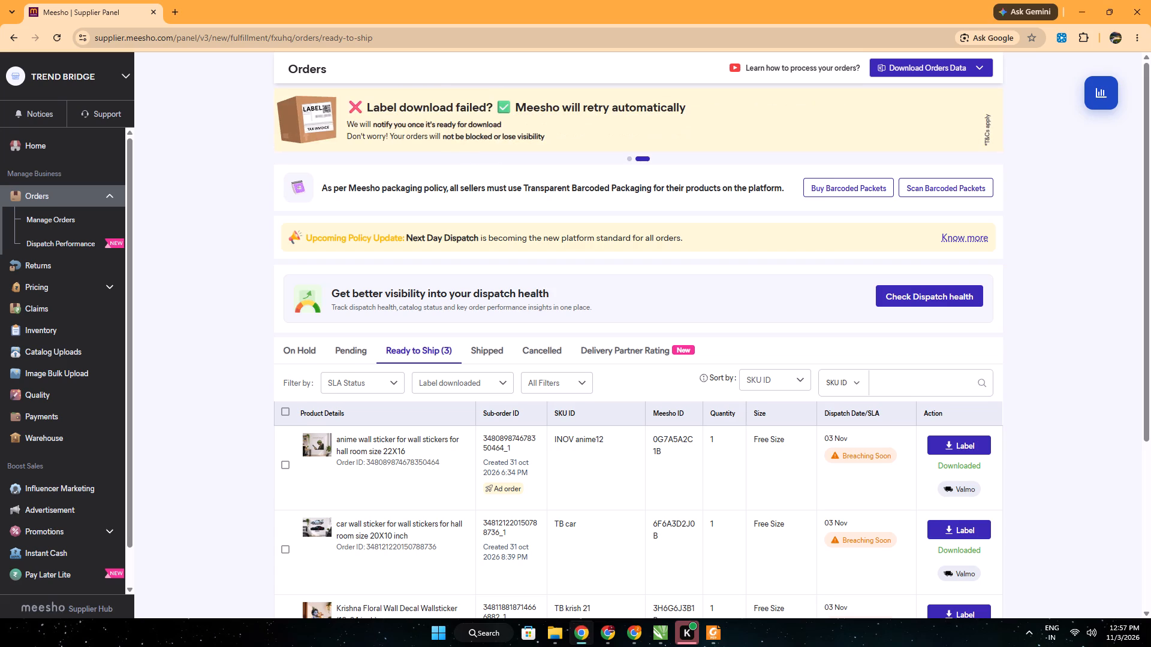
pyautogui.scroll(-4, 430, 441)
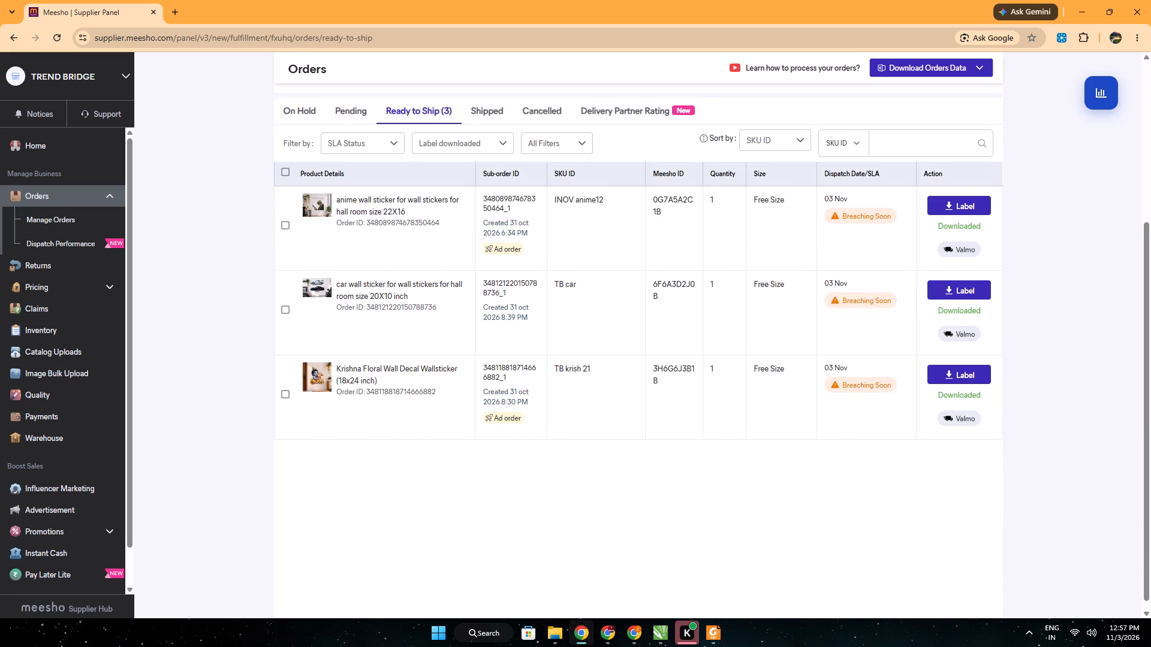
pyautogui.click(610, 631)
pyautogui.scroll(-3, 357, 460)
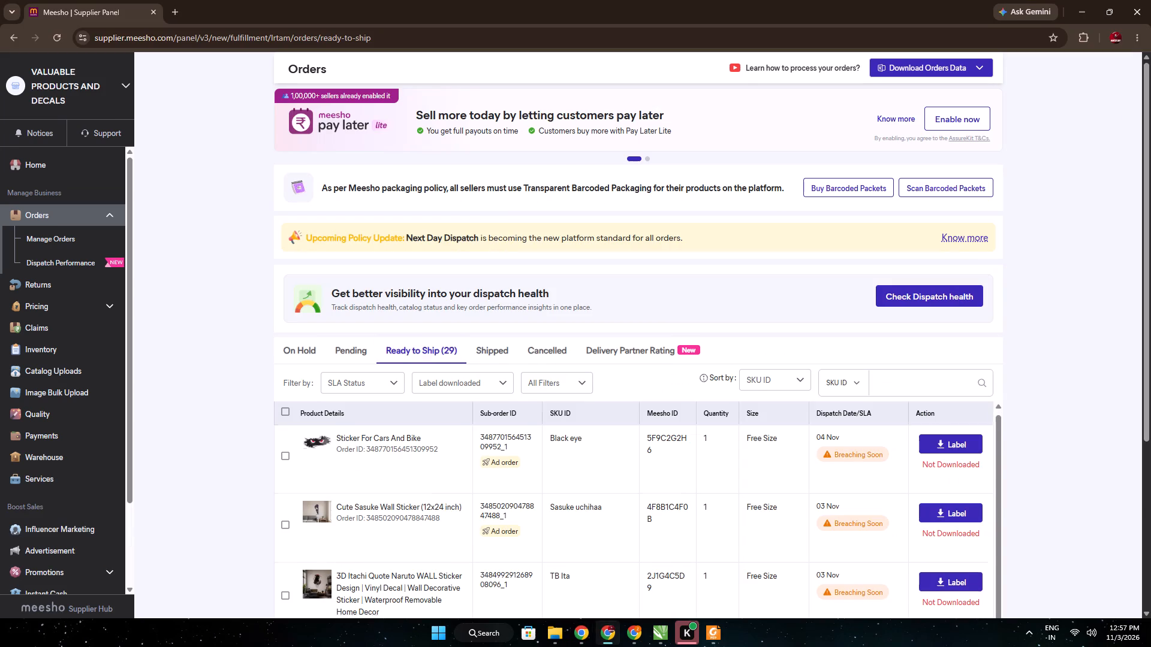
pyautogui.scroll(-3, 361, 497)
pyautogui.scroll(-6, 220, 525)
pyautogui.scroll(-5, 487, 443)
pyautogui.scroll(-6, 731, 374)
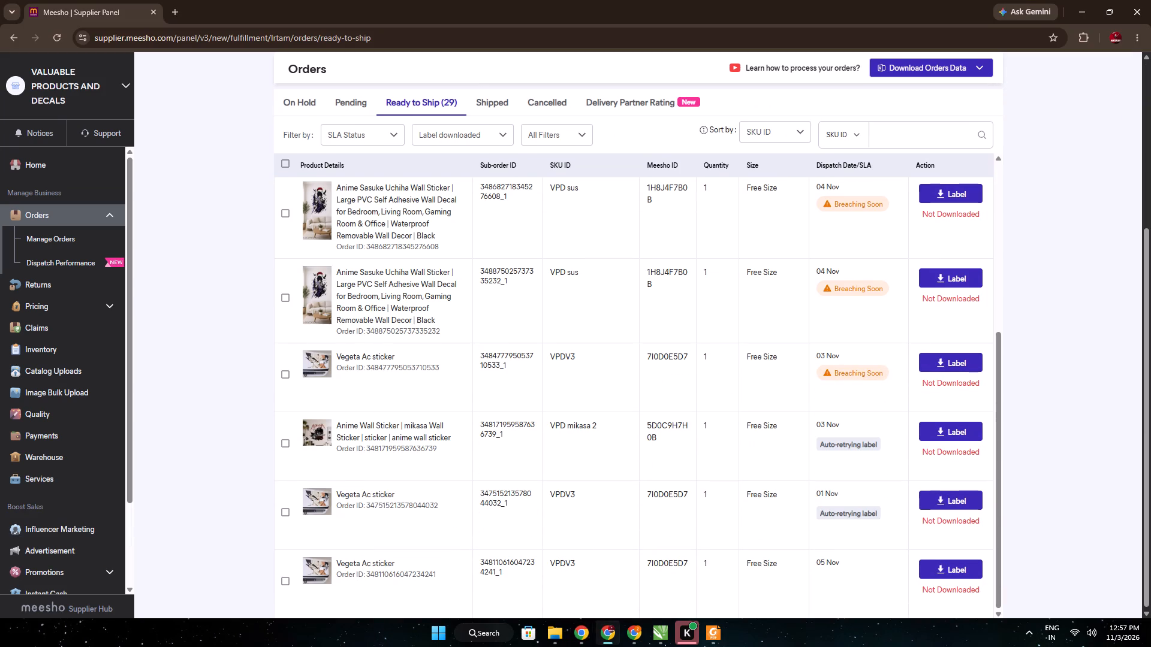
pyautogui.scroll(-6, 611, 358)
pyautogui.scroll(9, 542, 298)
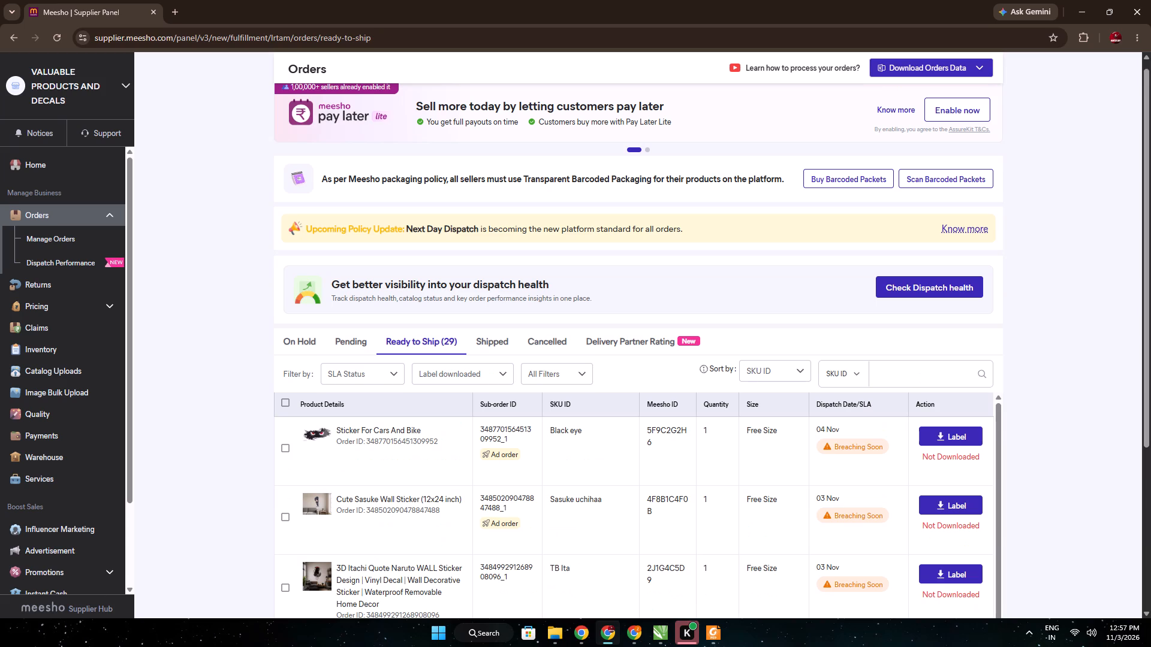
# Reload the Valuable Products and Decals orders page and examine the label download status throughout its Ready to Ship list.
pyautogui.click(56, 24)
pyautogui.click(58, 32)
pyautogui.click(58, 32)
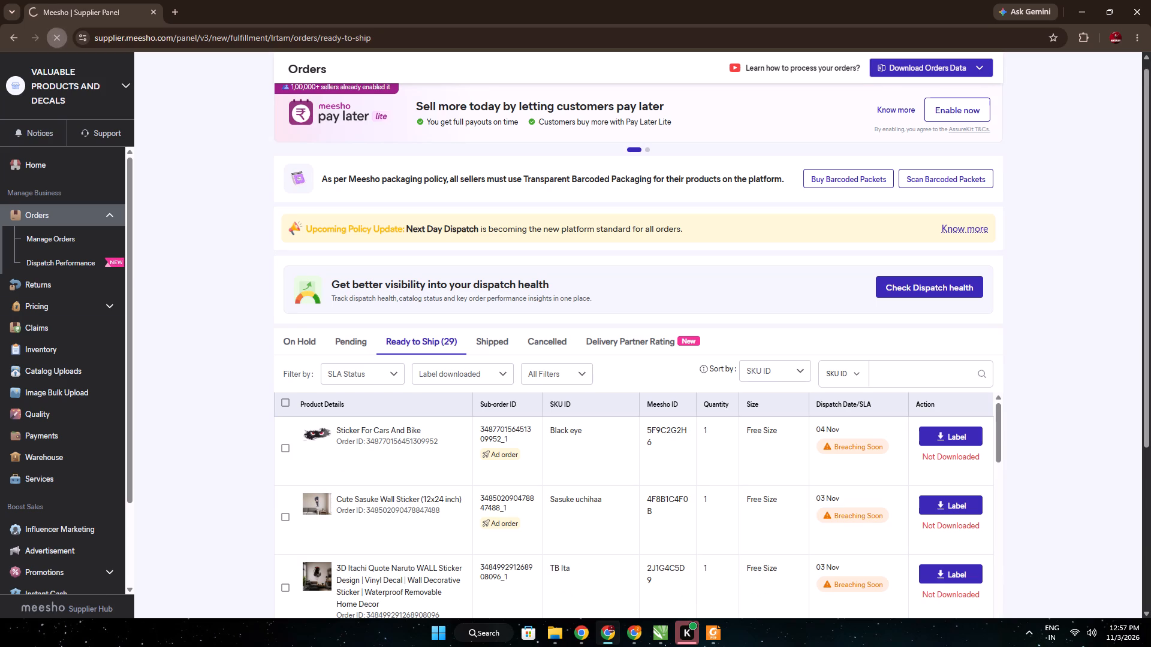
pyautogui.scroll(-9, 552, 400)
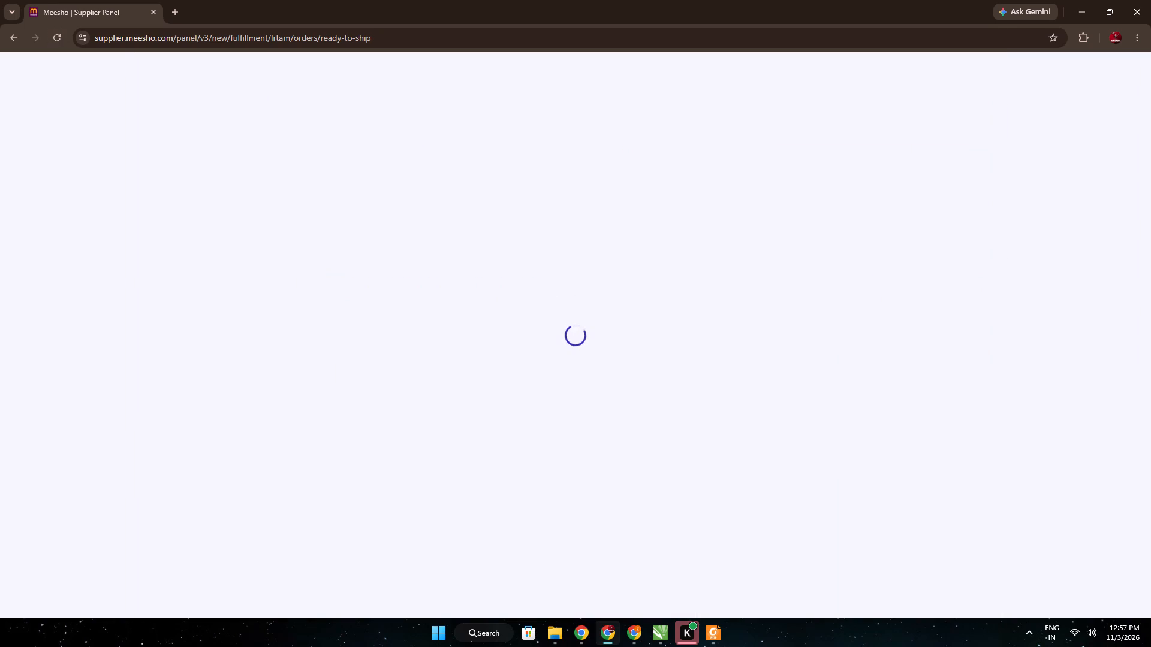
pyautogui.scroll(-18, 489, 371)
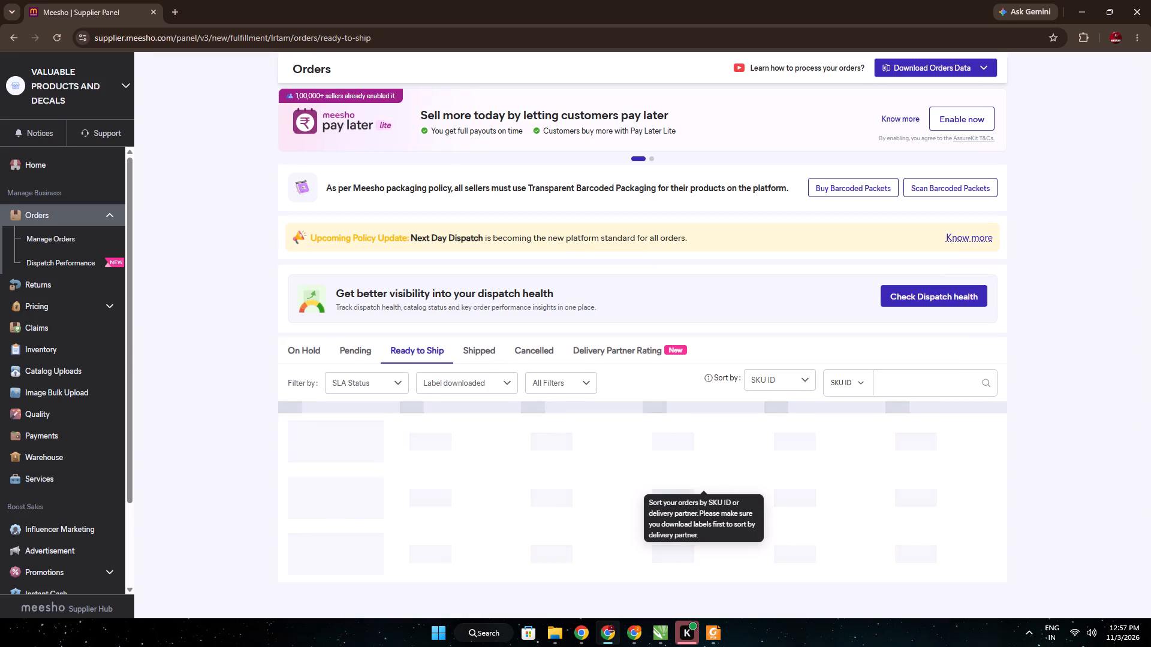
pyautogui.scroll(-9, 629, 530)
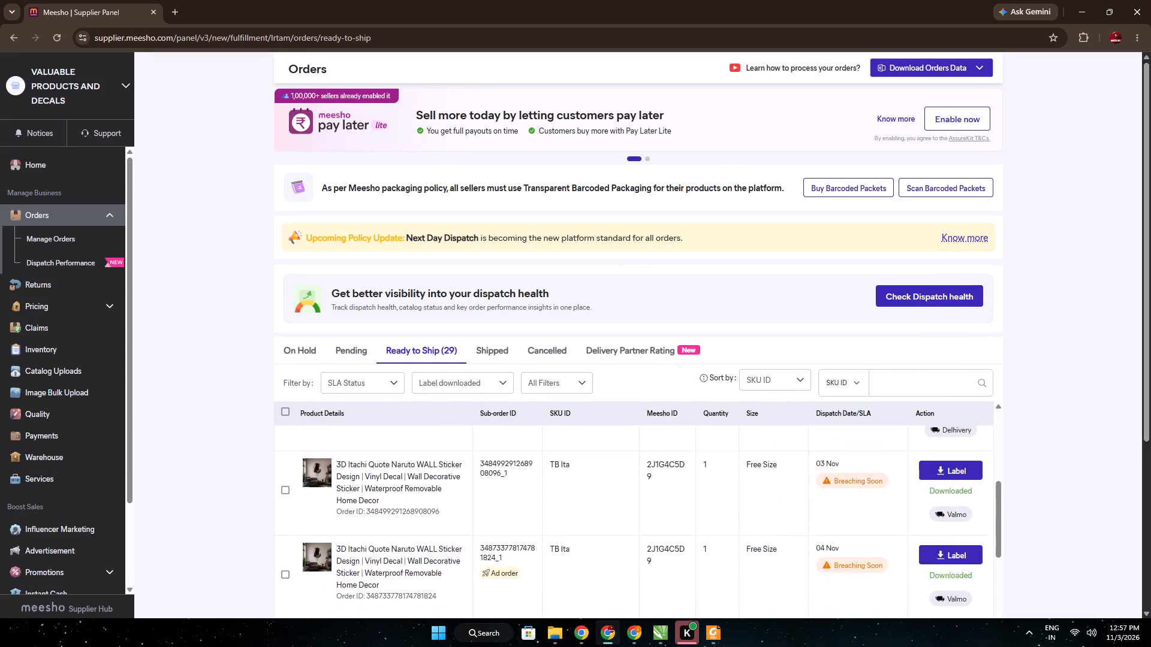
pyautogui.scroll(-7, 531, 564)
pyautogui.scroll(5, 531, 564)
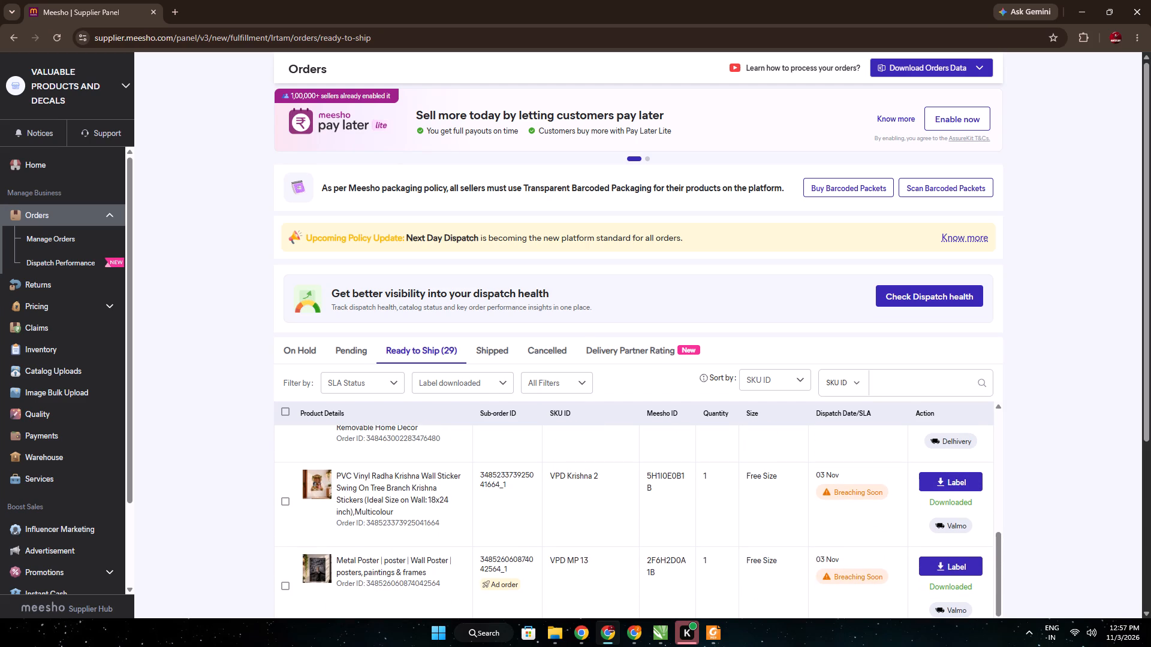
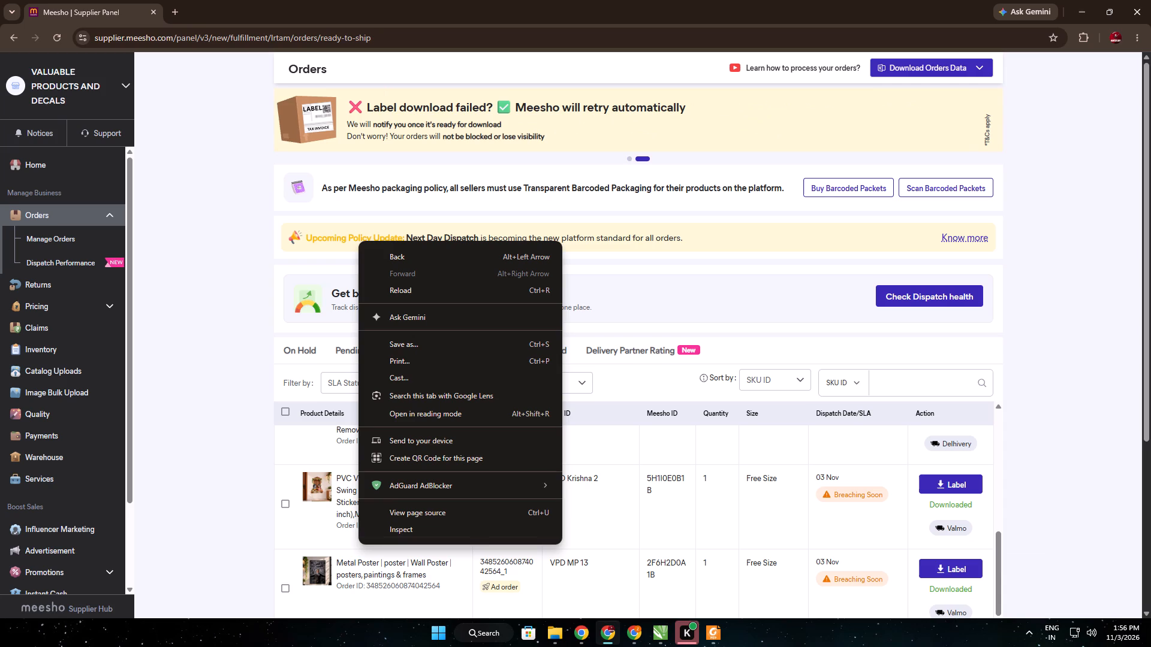
# Check the end of the Valuable Products and Decals Ready to Ship list, and return to the Trend Bridge orders window.
pyautogui.click(137, 255)
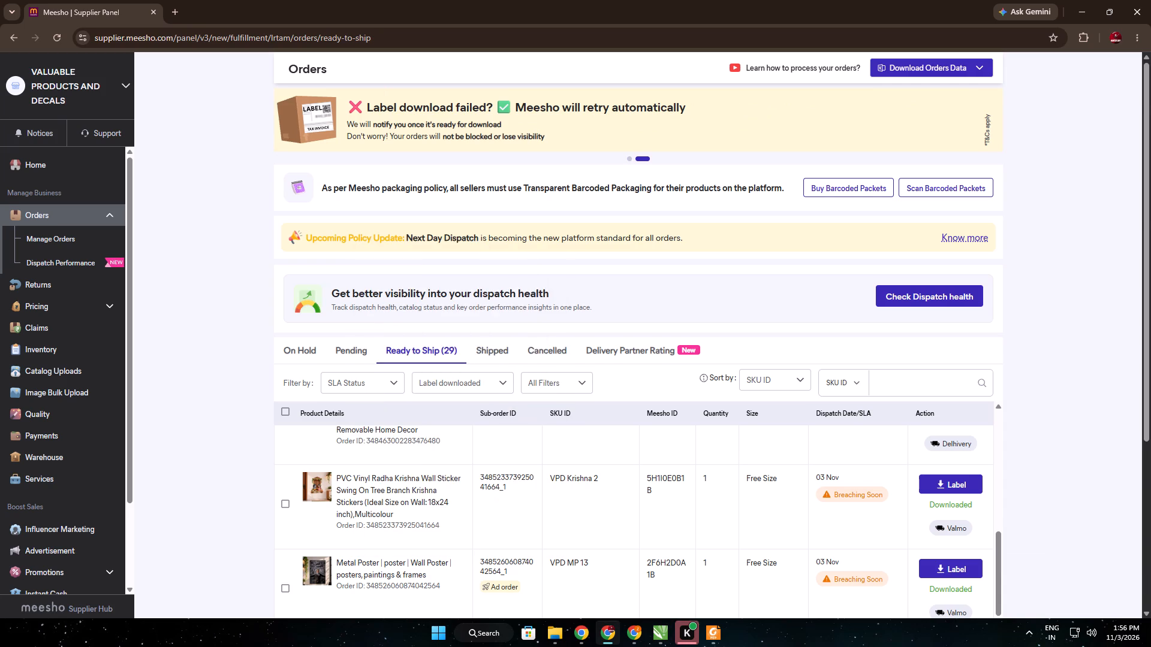
pyautogui.scroll(-4, 400, 326)
pyautogui.click(583, 630)
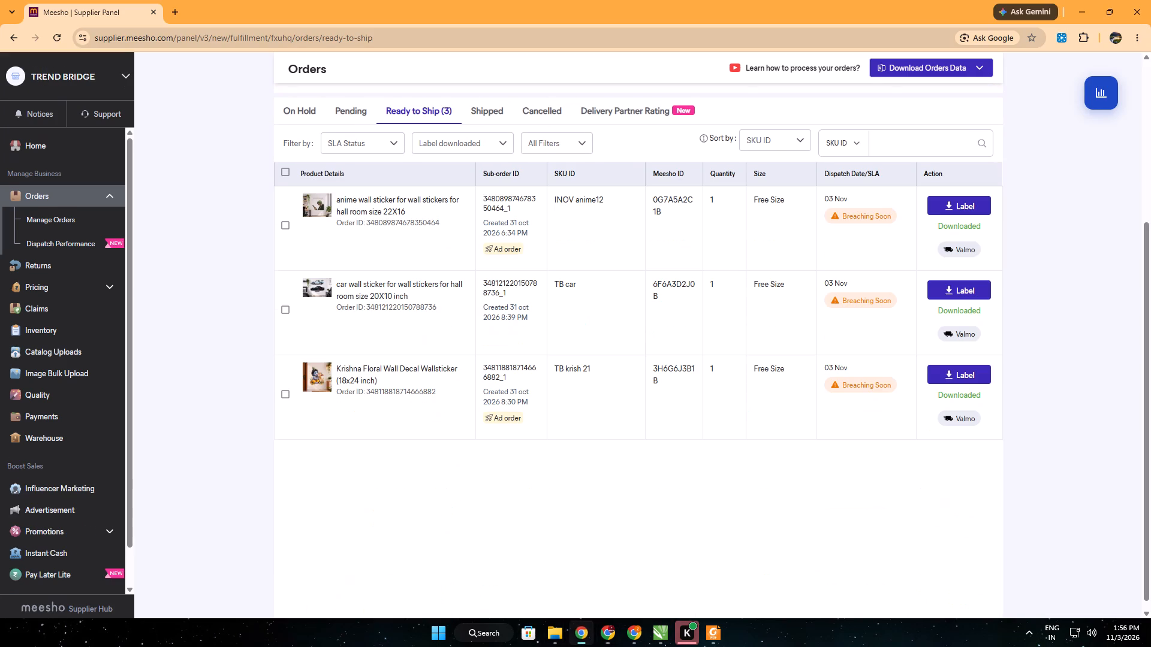
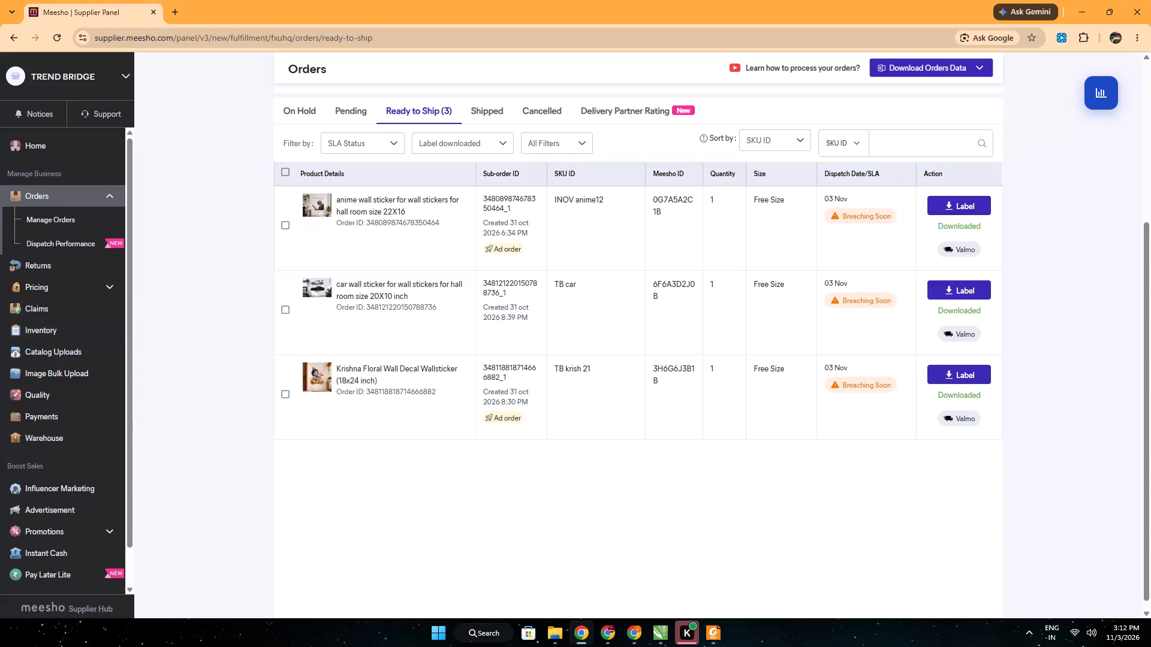
# Open Trend Bridge's Pending orders list and reload it to check for new orders.
pyautogui.click(334, 123)
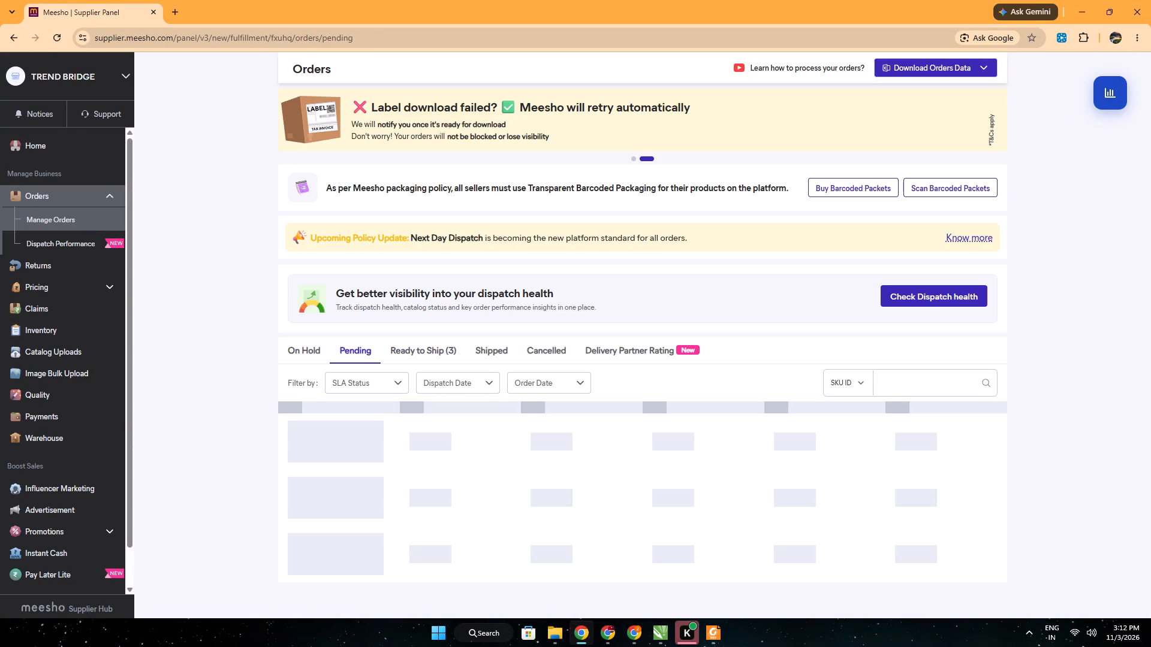
pyautogui.hotkey('ctrl', 'r')
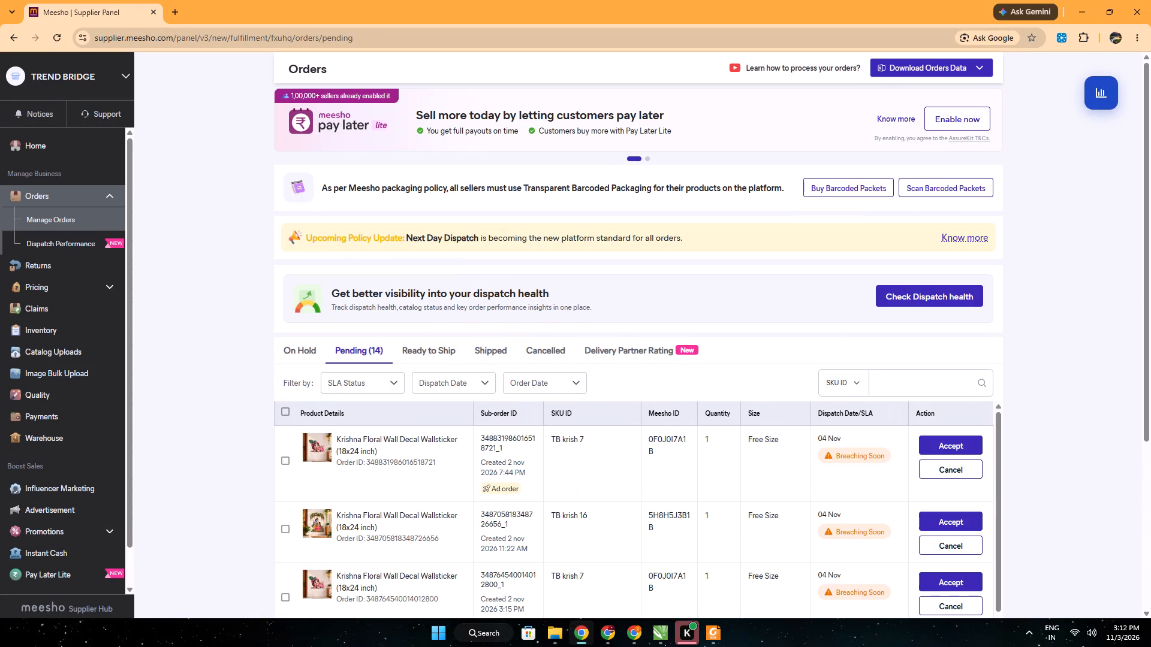
# Check Trend Bridge's advertisement performance overview for Yesterday and for Today.
pyautogui.click(29, 512)
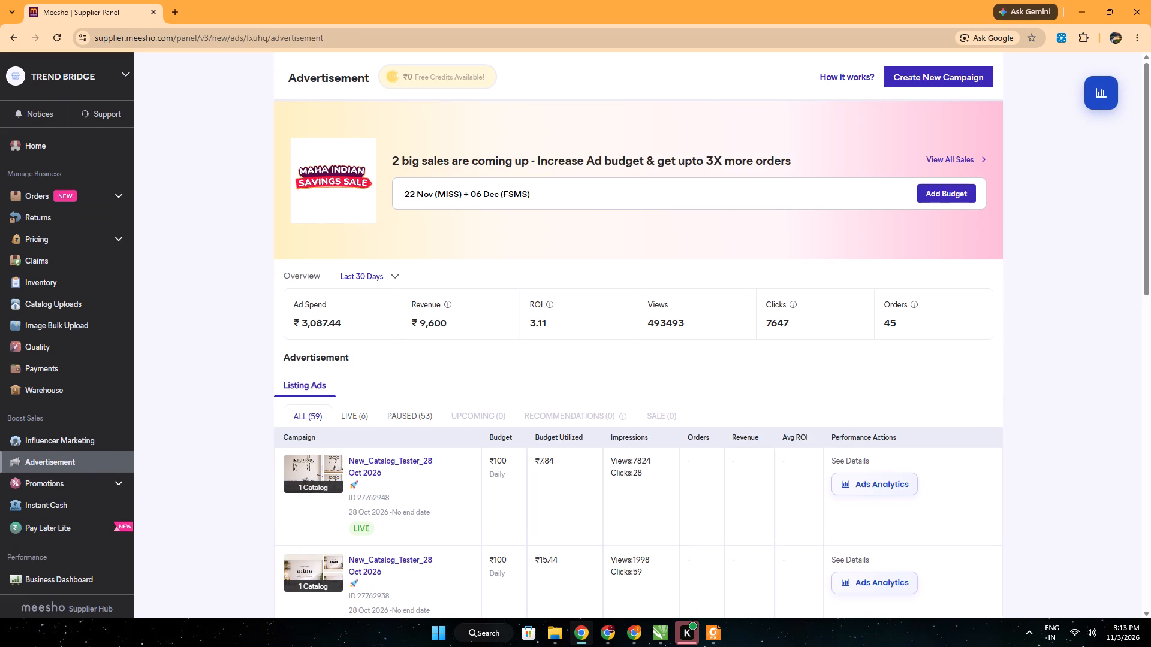
pyautogui.click(393, 257)
pyautogui.click(385, 301)
pyautogui.click(388, 274)
pyautogui.click(366, 364)
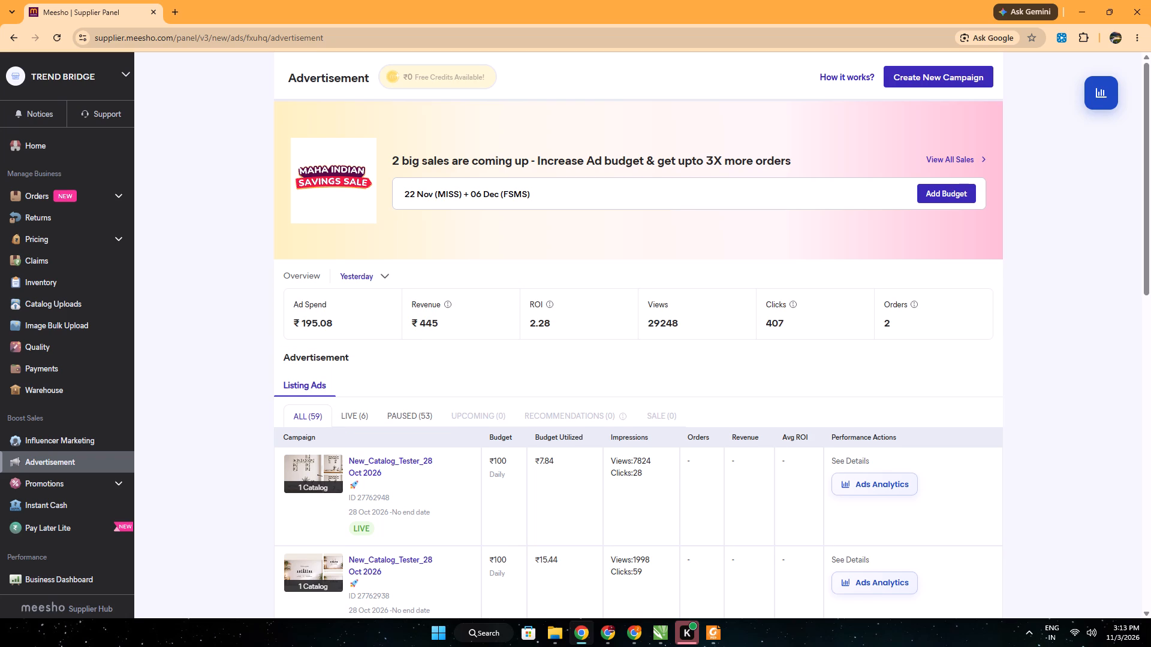
pyautogui.click(376, 255)
pyautogui.click(371, 287)
pyautogui.click(365, 274)
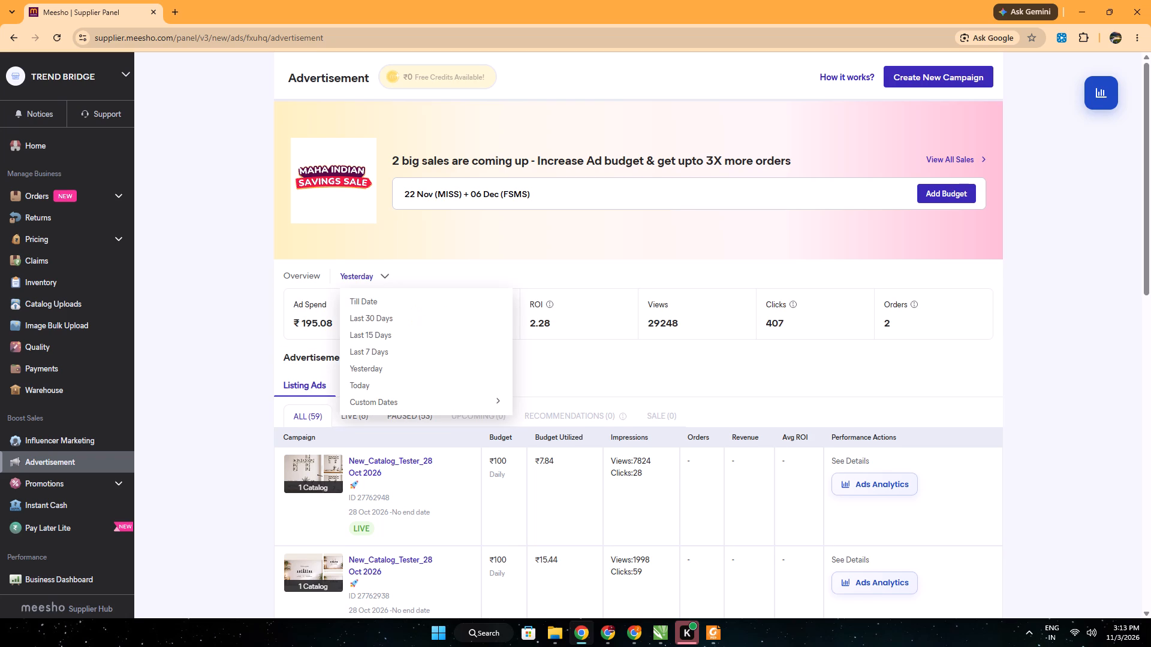
pyautogui.click(355, 383)
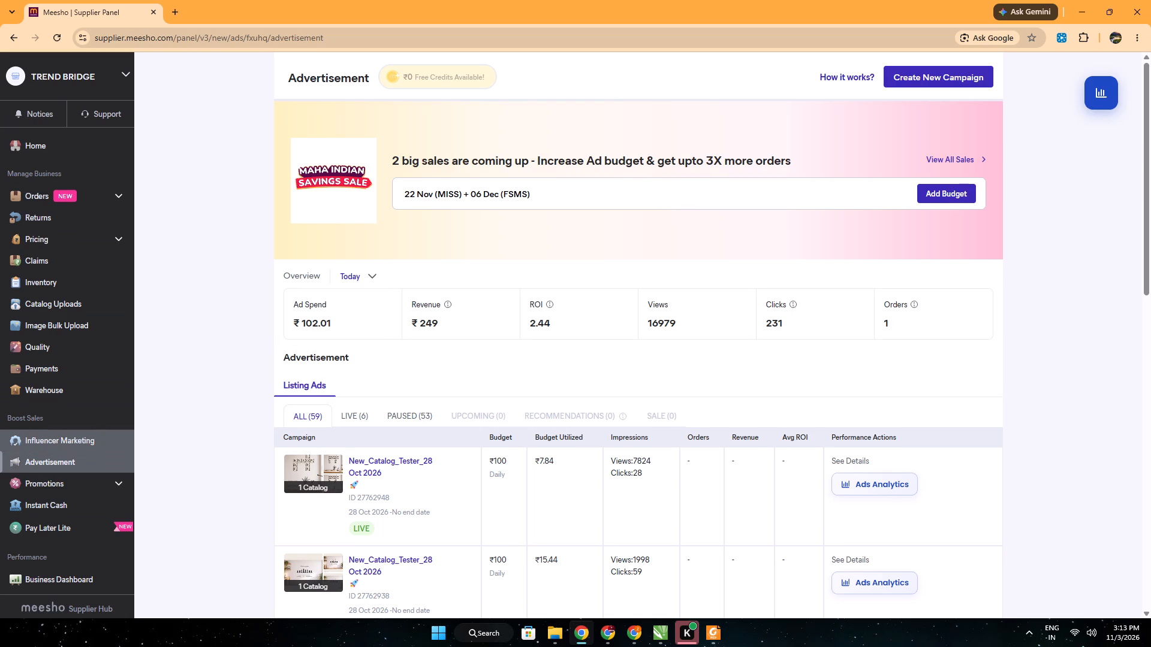
# Check Trend Bridge's unscheduled payment details and its payments due in the next 7 days.
pyautogui.click(54, 365)
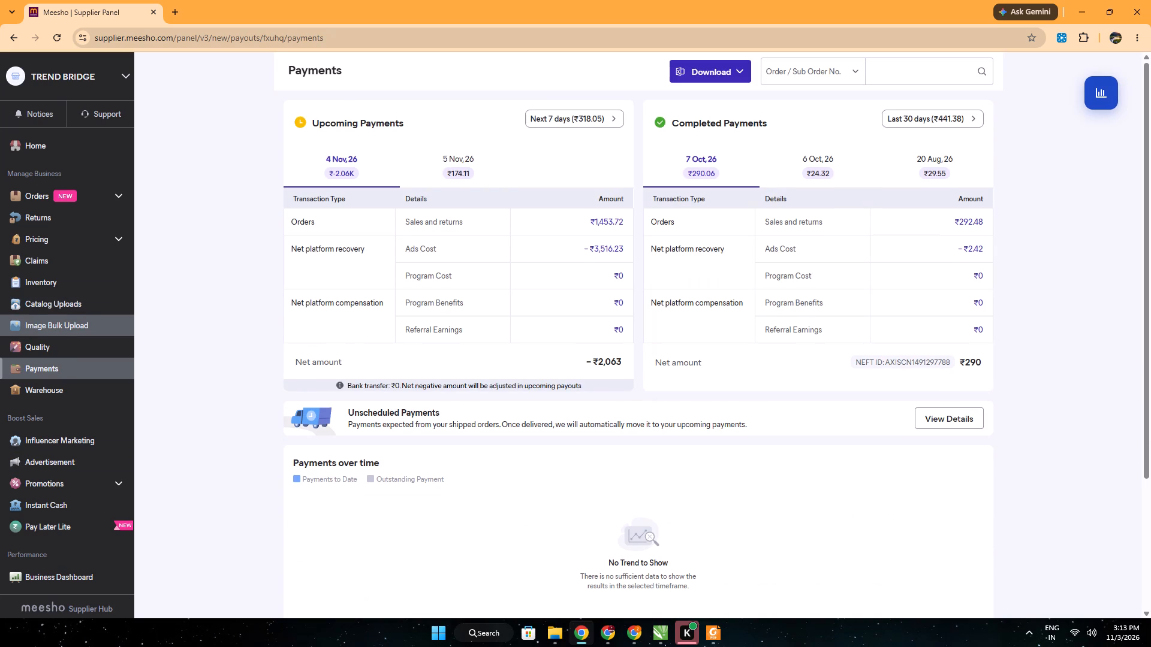
pyautogui.click(917, 419)
pyautogui.click(930, 410)
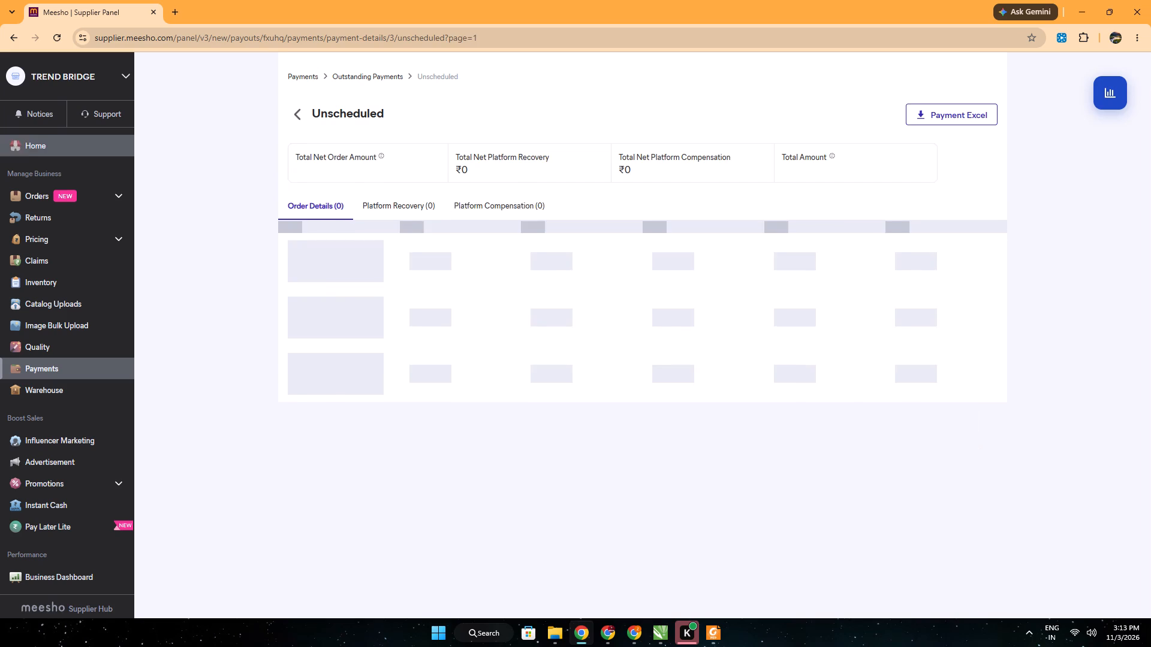
pyautogui.click(14, 28)
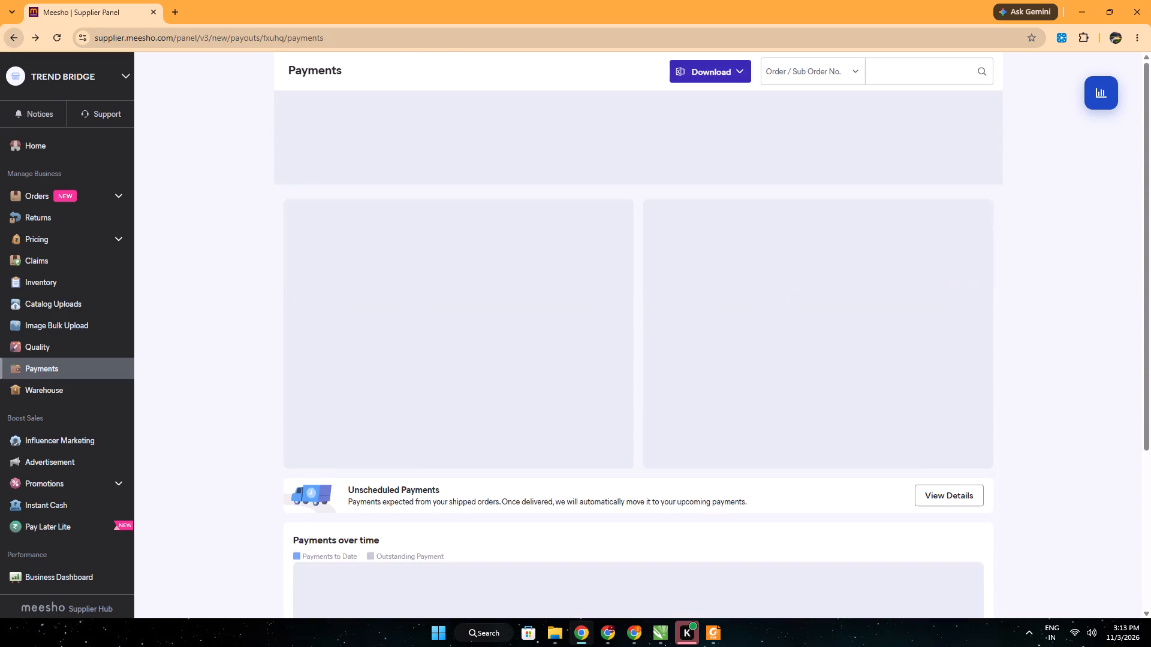
pyautogui.click(567, 118)
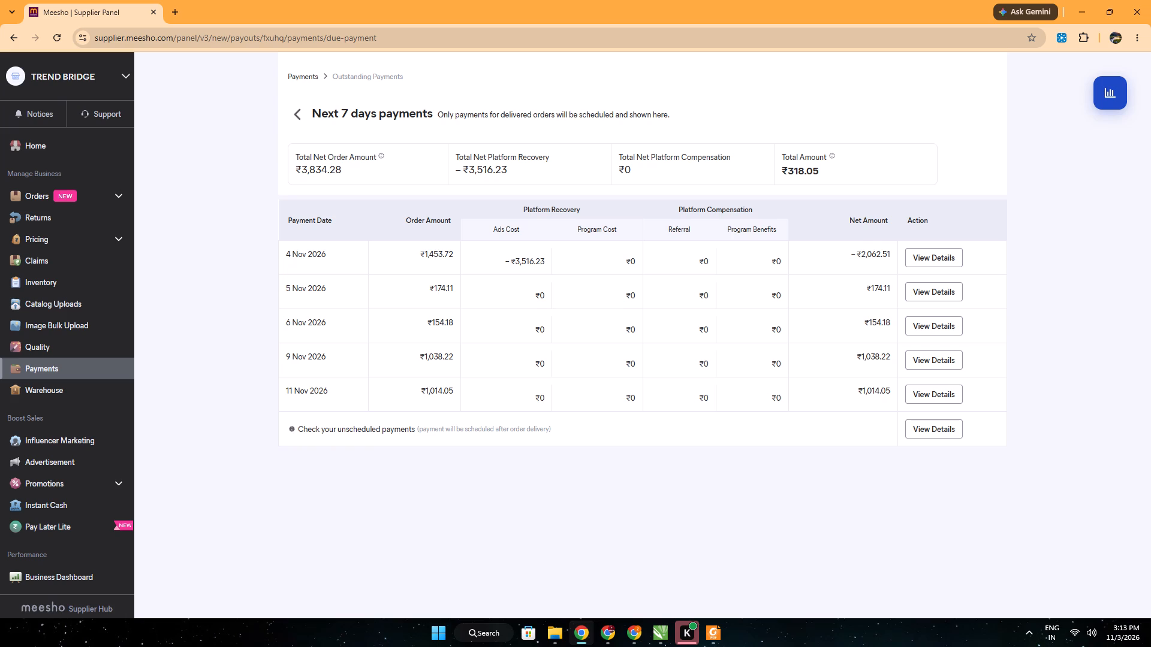
# Switch to the Innovate Productes account and examine the budgets, orders and revenue of its advertisement campaigns.
pyautogui.click(629, 631)
pyautogui.click(32, 140)
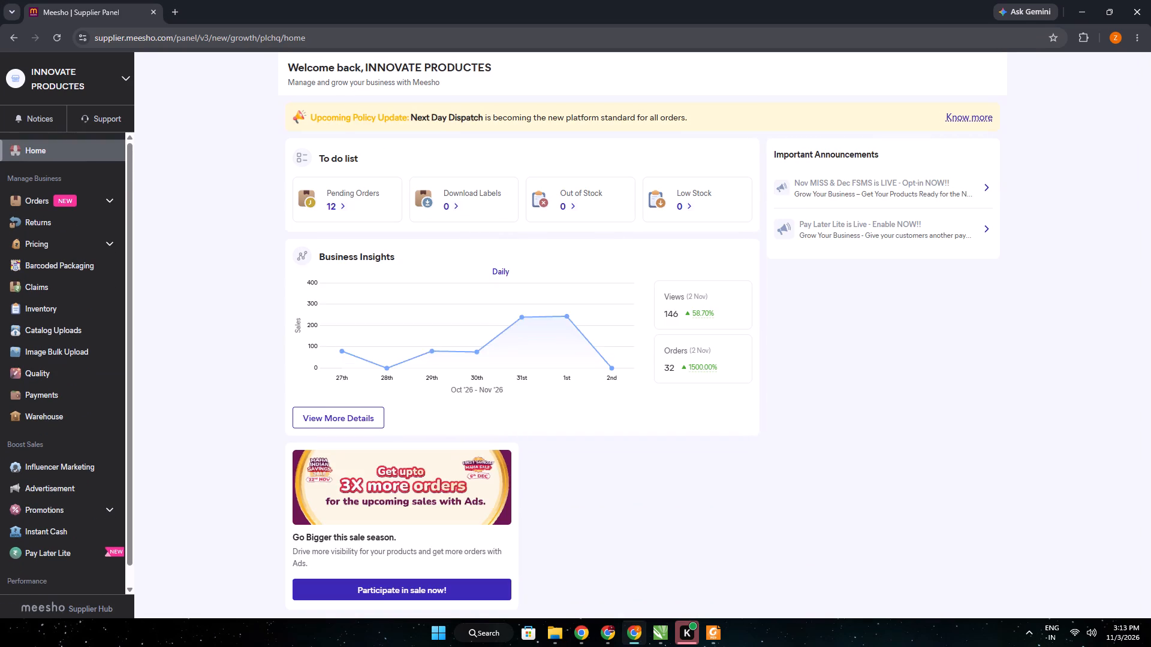
pyautogui.click(73, 476)
pyautogui.click(77, 485)
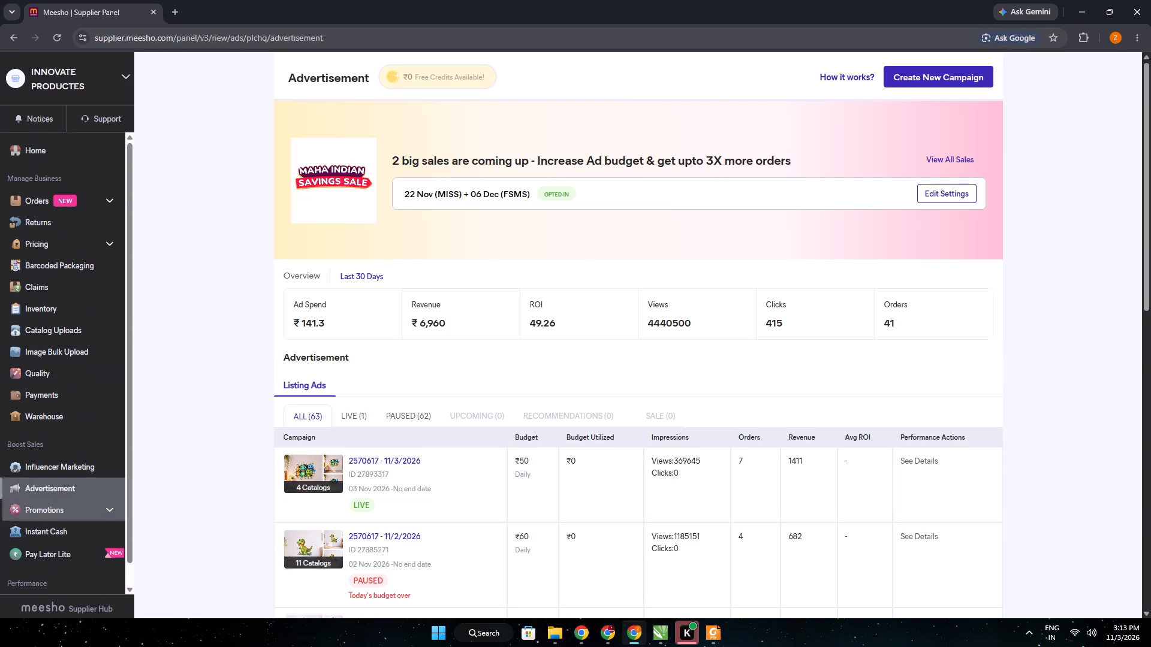
pyautogui.scroll(-2, 369, 408)
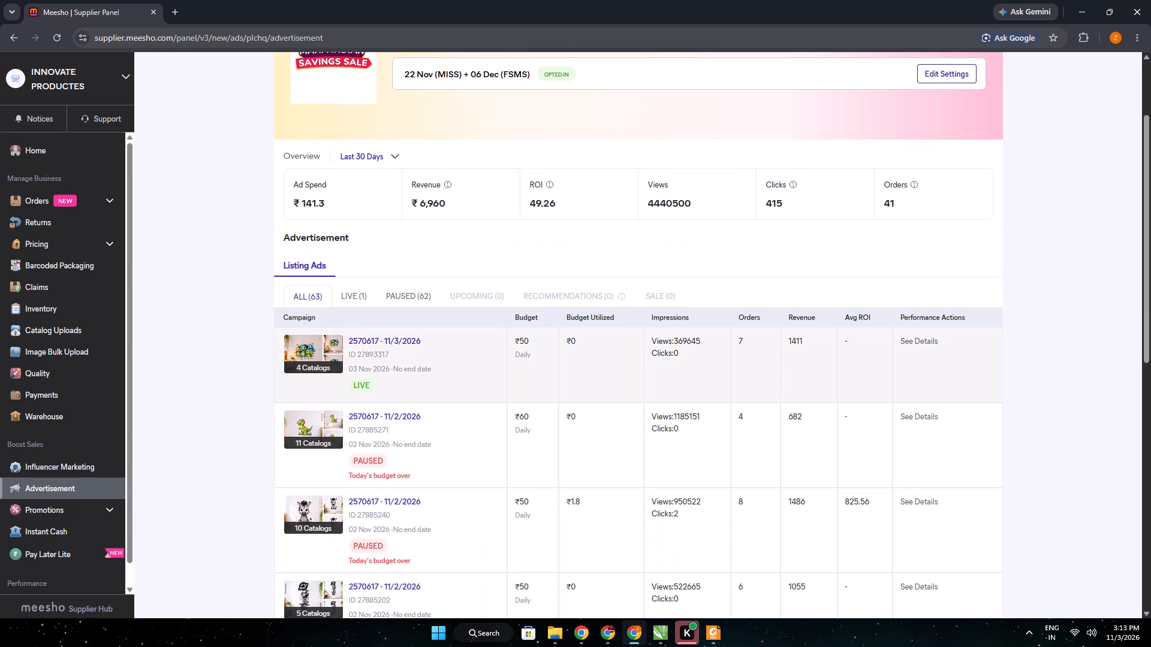
pyautogui.scroll(-1, 373, 396)
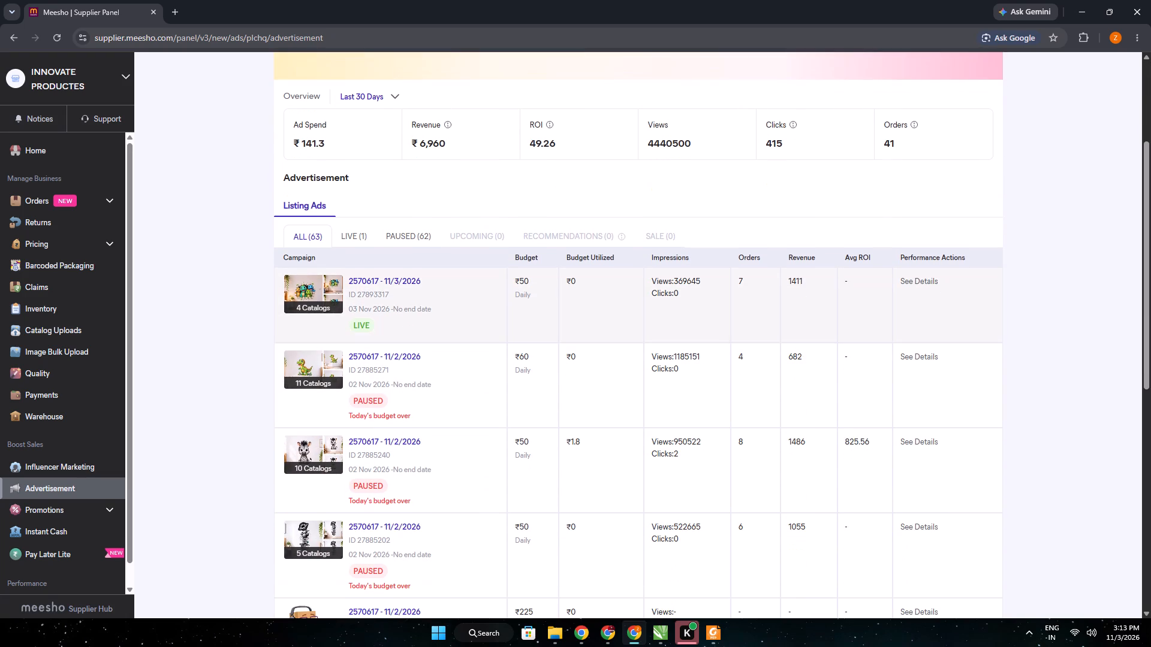
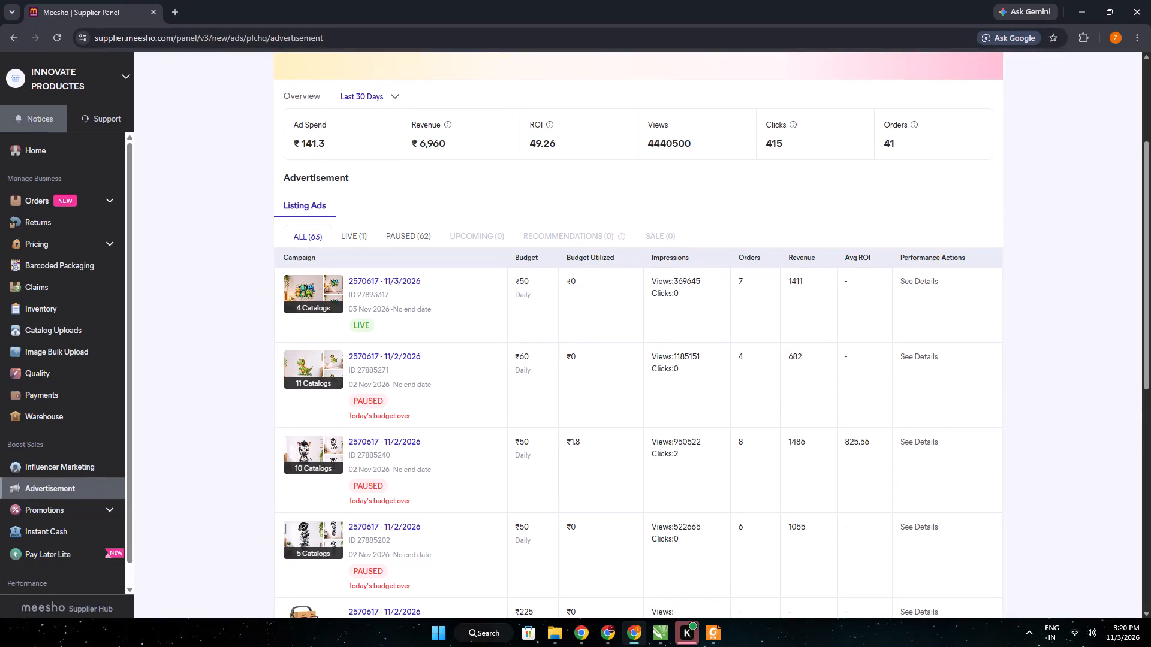
# Check Innovate Productes' Pending orders list.
pyautogui.click(88, 208)
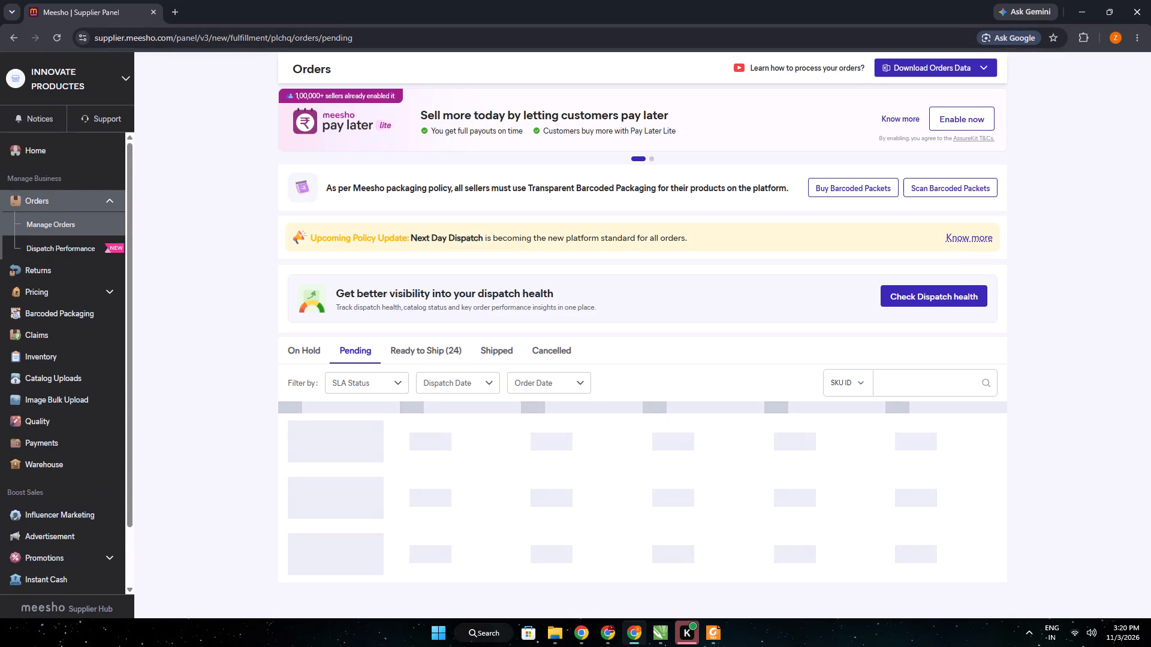
pyautogui.scroll(-3, 266, 479)
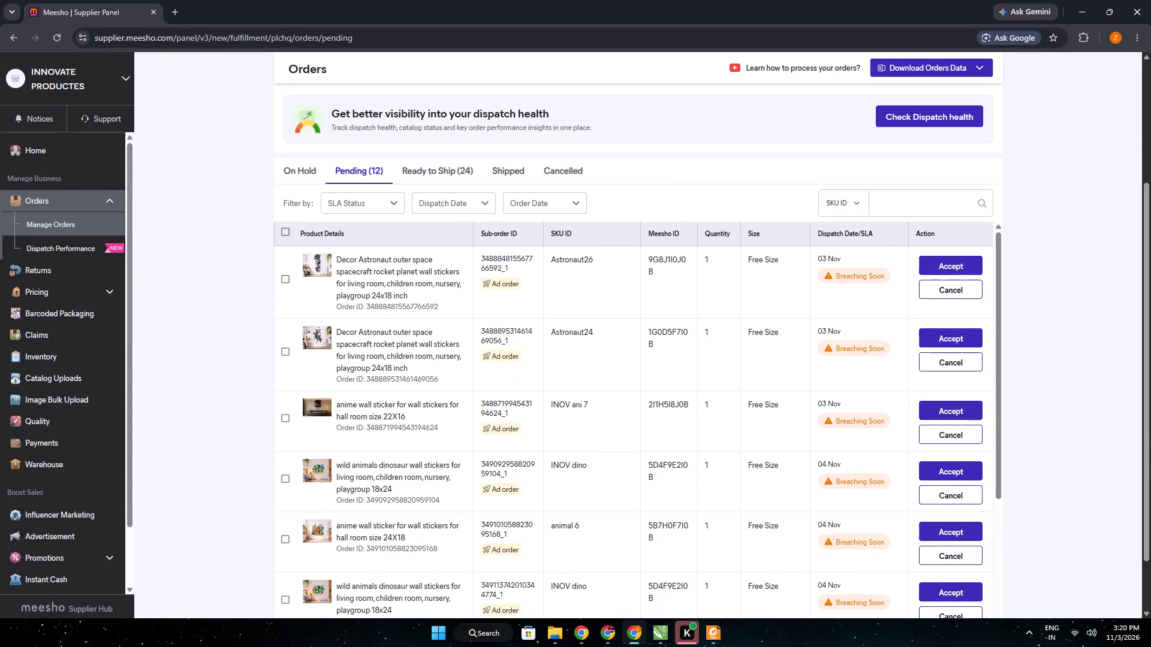
# Review the catalogs and CPC values of the 11-catalog advertisement campaign 2570617 - 11/2/2026, and pause that campaign.
pyautogui.click(58, 531)
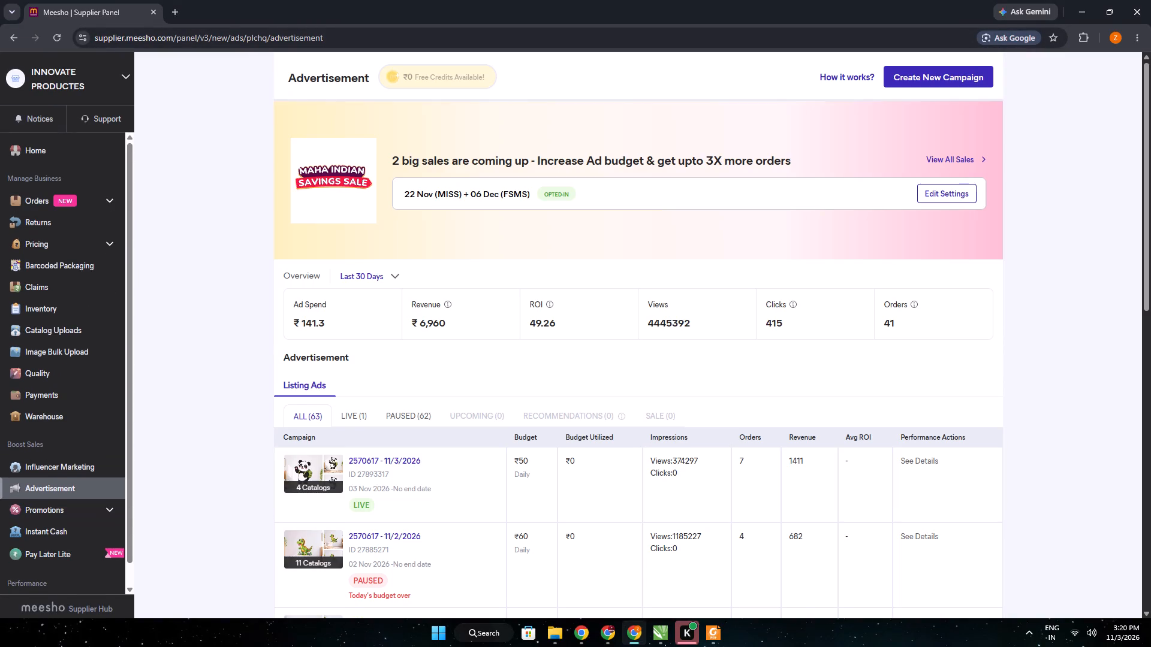
pyautogui.scroll(-3, 844, 476)
pyautogui.click(933, 353)
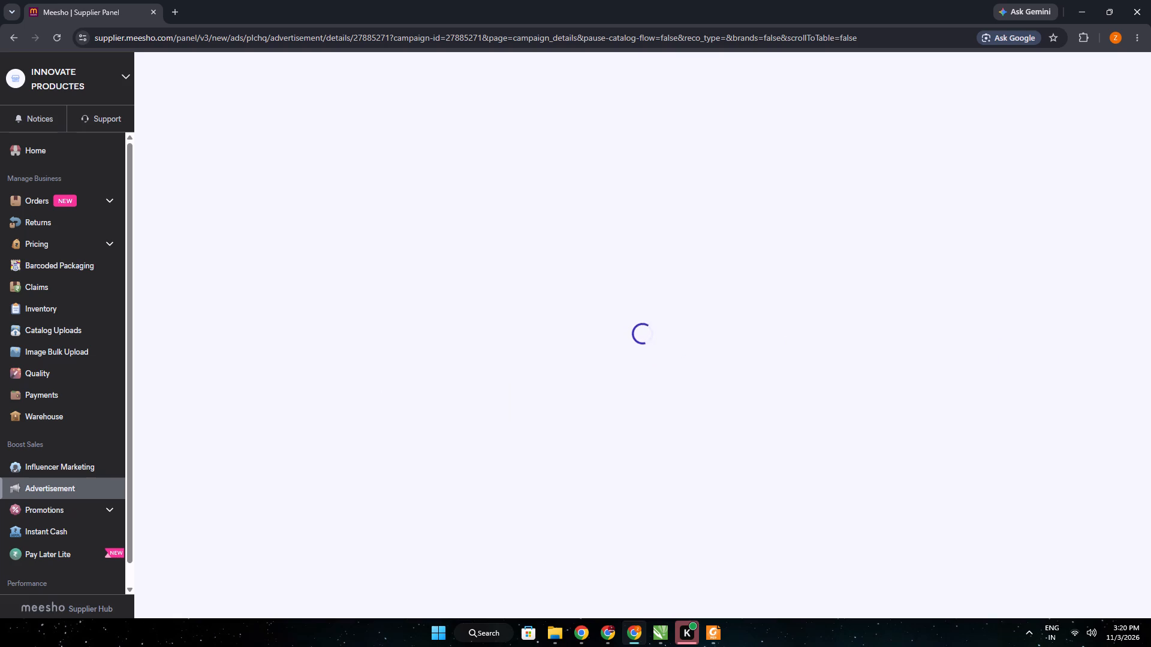
pyautogui.scroll(-3, 807, 306)
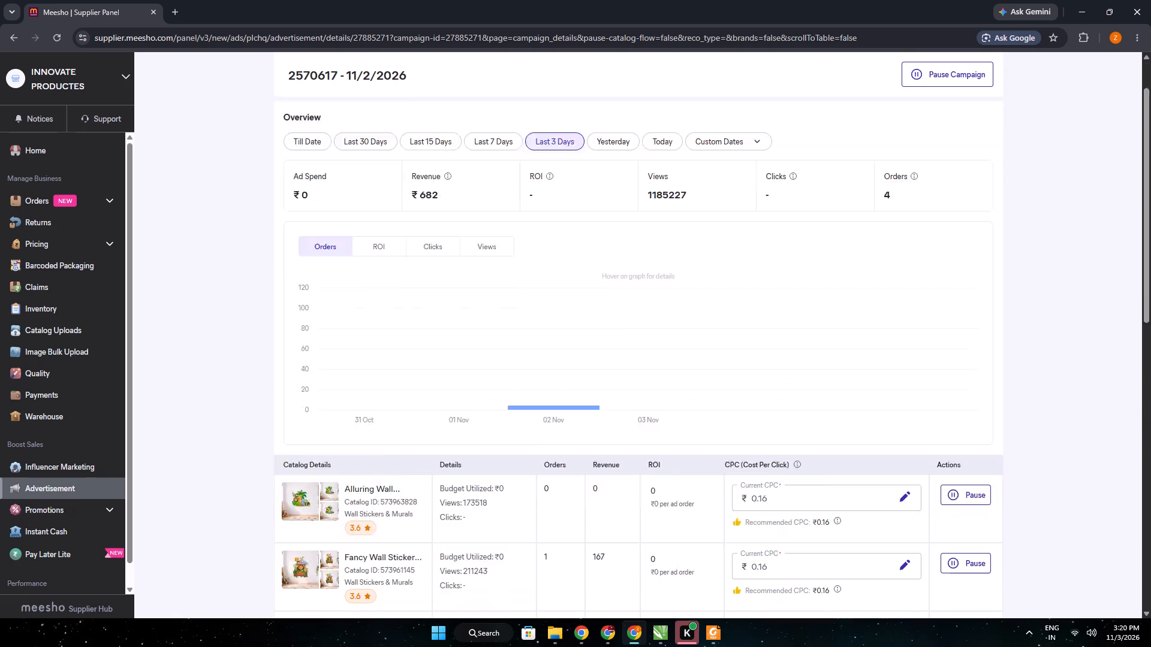
pyautogui.scroll(-11, 807, 306)
pyautogui.scroll(2, 812, 304)
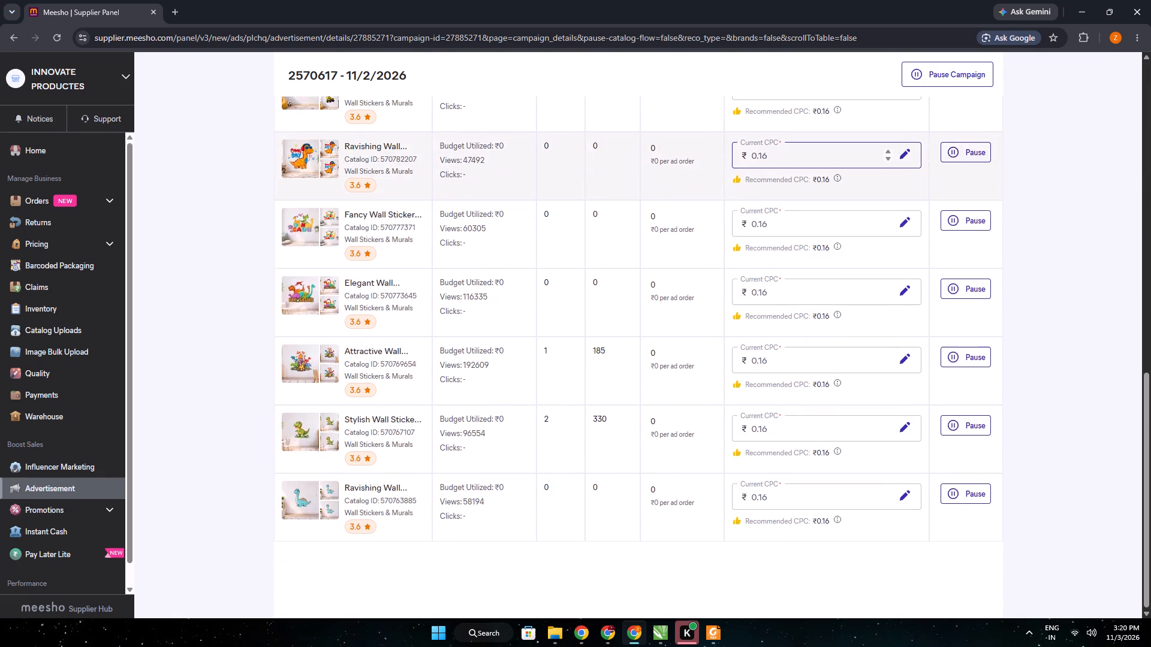
pyautogui.scroll(4, 812, 304)
pyautogui.scroll(3, 905, 242)
pyautogui.click(902, 356)
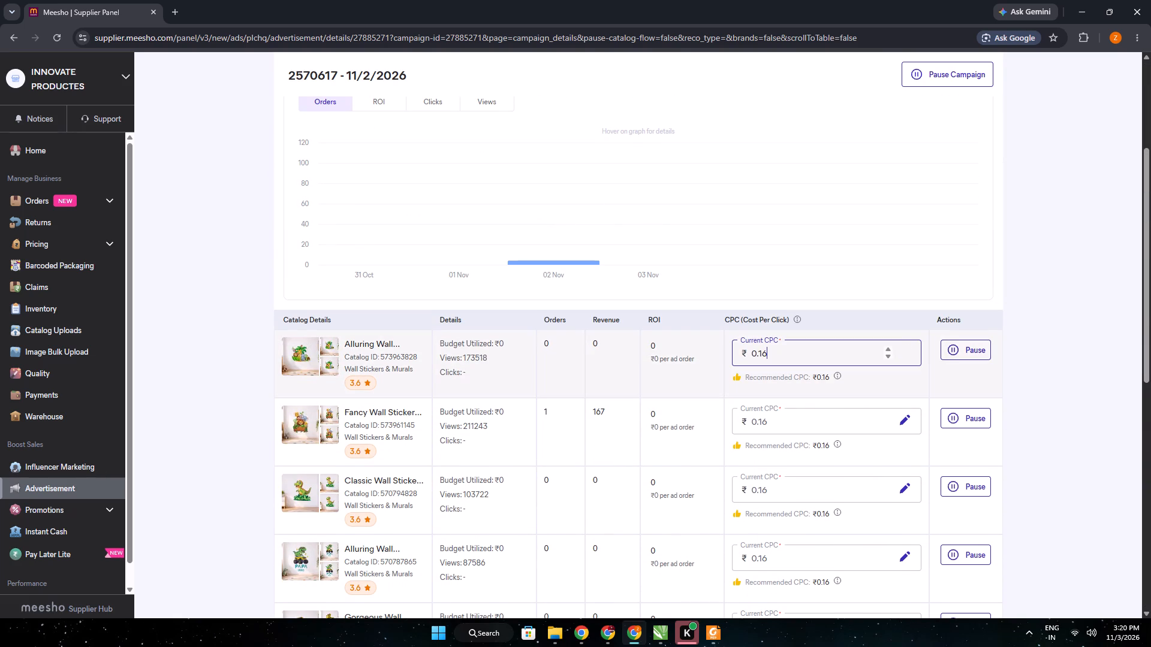
pyautogui.click(956, 69)
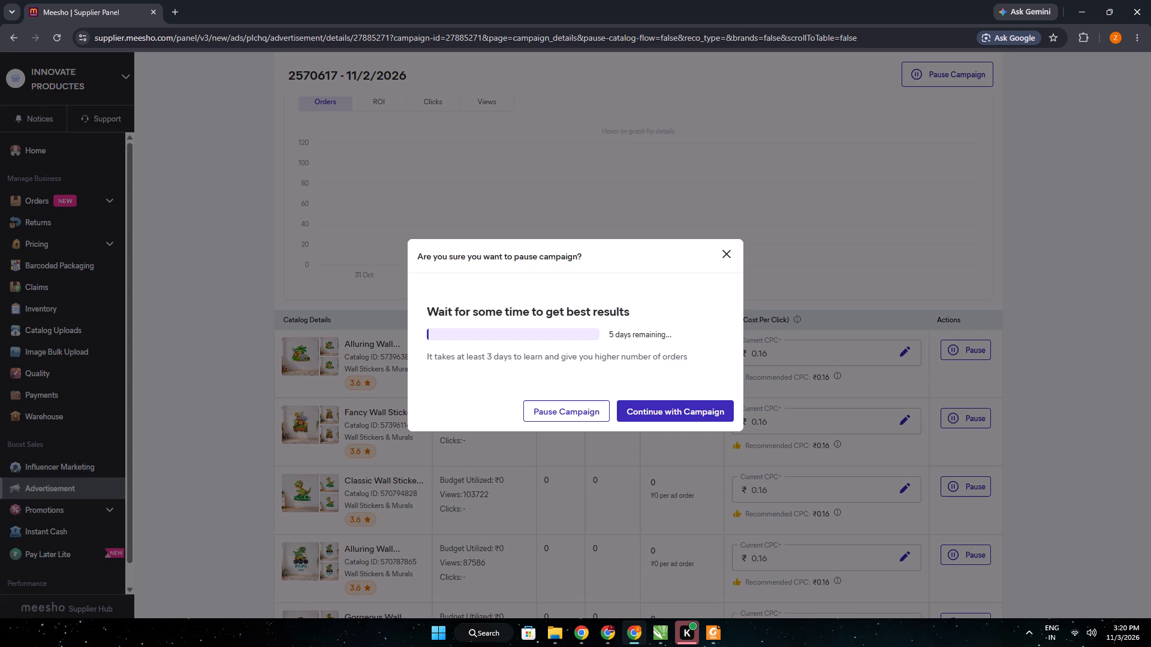
pyautogui.click(580, 417)
pyautogui.click(633, 365)
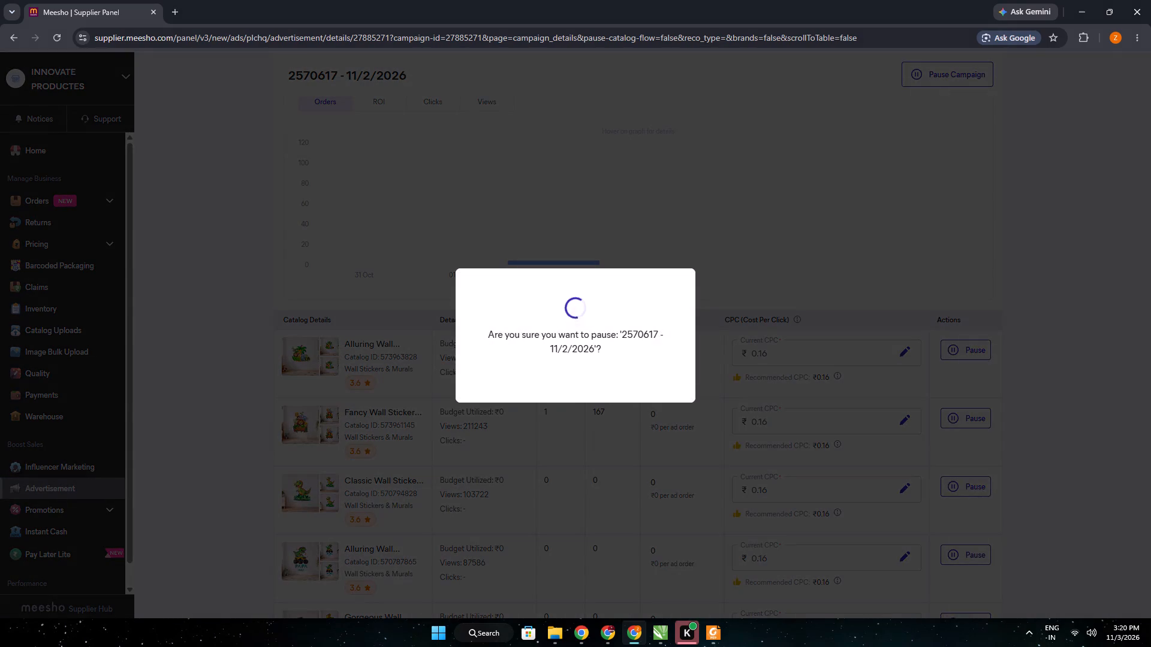
# Pause the 10-catalog advertisement campaign 2570617 - 11/2/2026 from its details page.
pyautogui.click(11, 38)
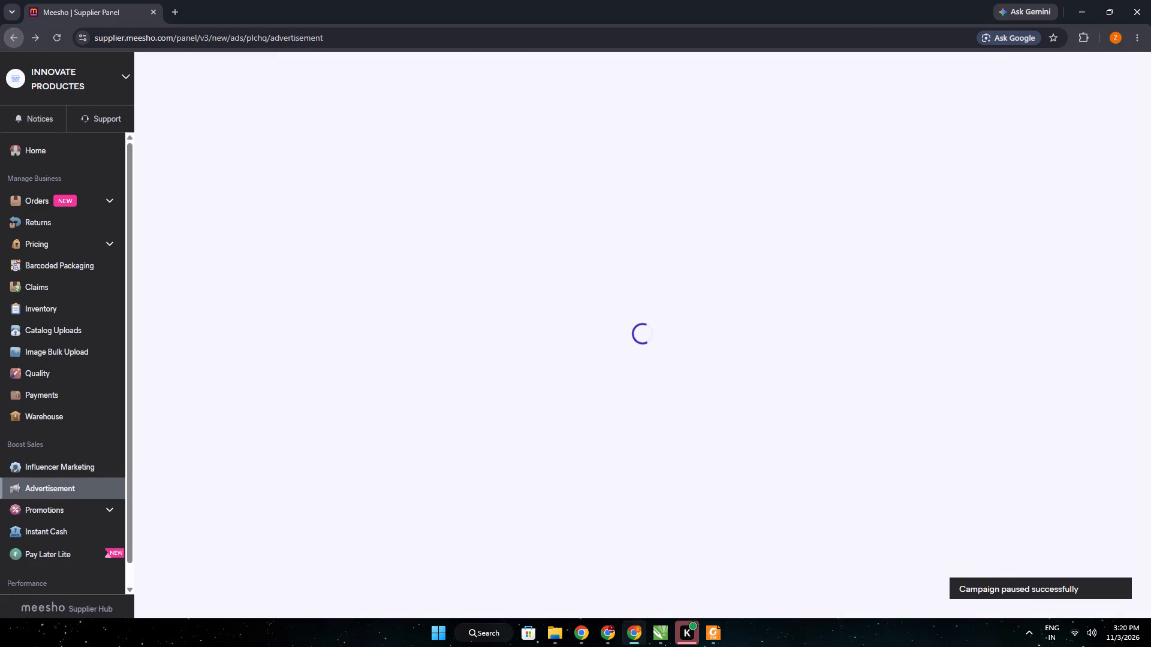
pyautogui.scroll(-5, 713, 286)
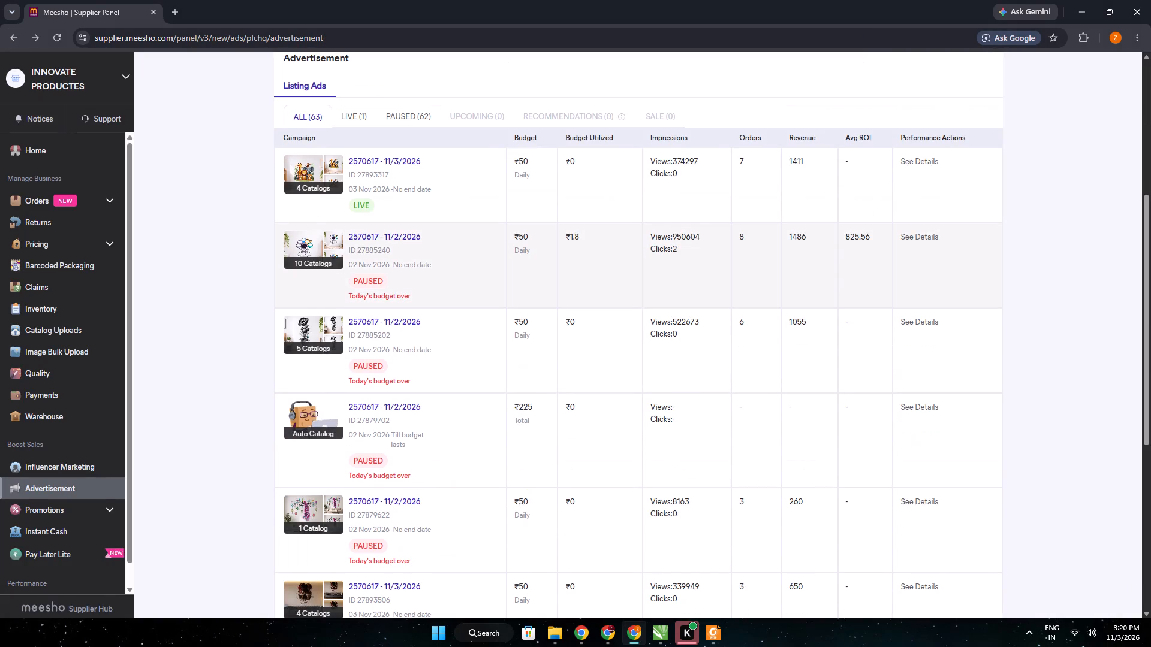
pyautogui.click(928, 236)
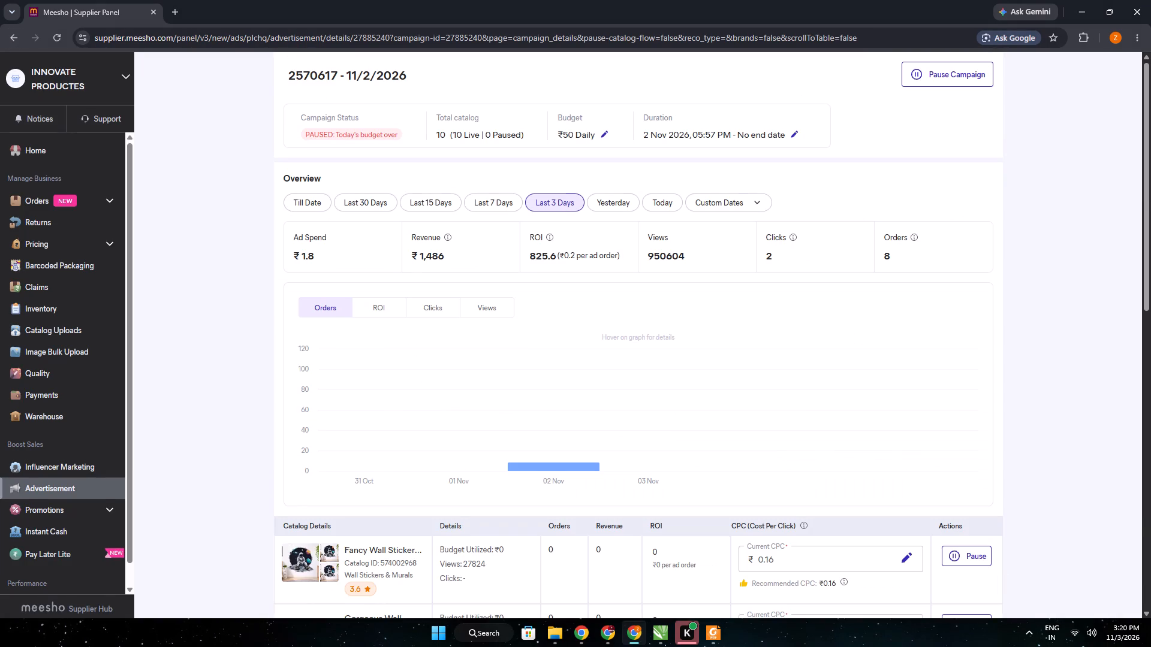
pyautogui.click(977, 68)
pyautogui.click(541, 416)
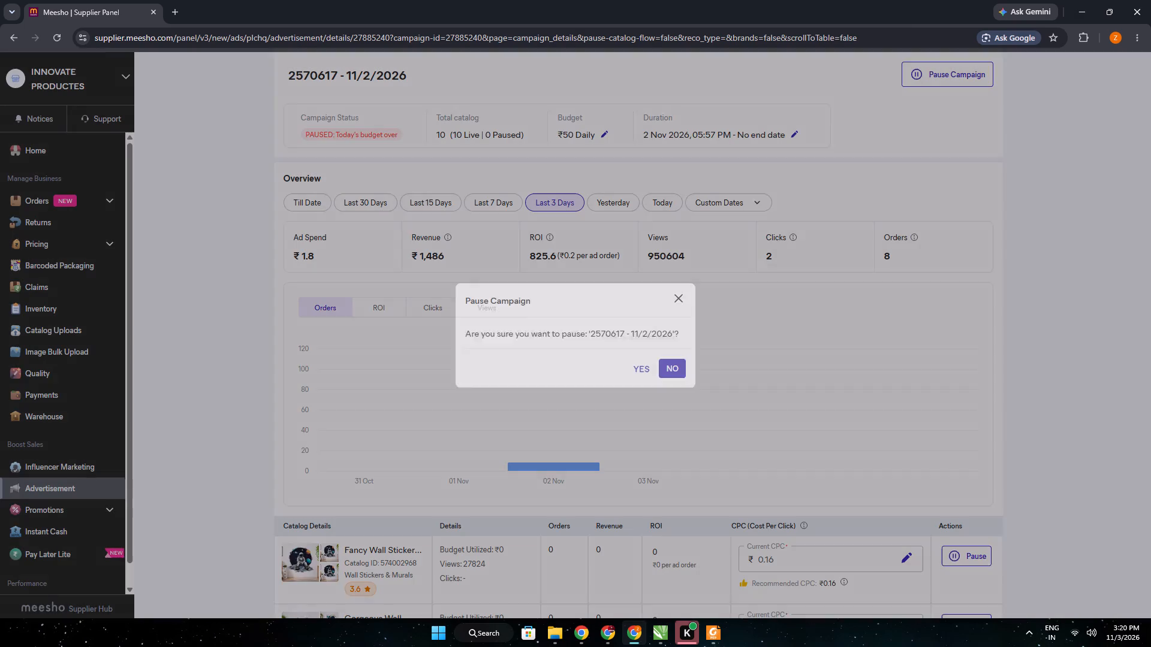
pyautogui.click(644, 371)
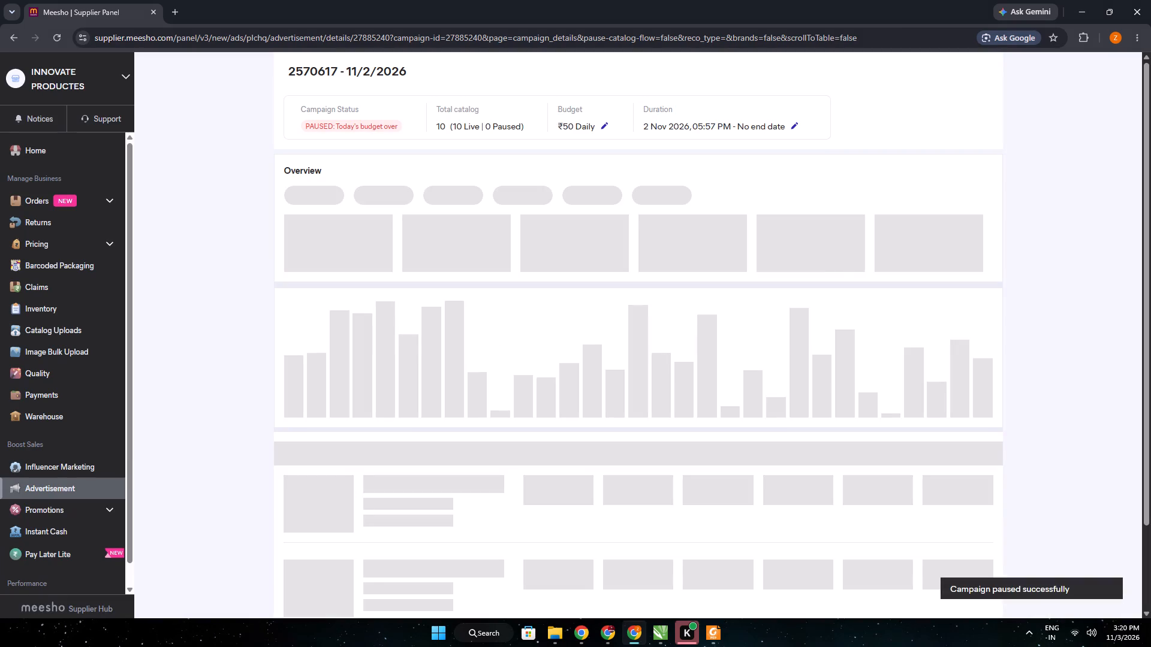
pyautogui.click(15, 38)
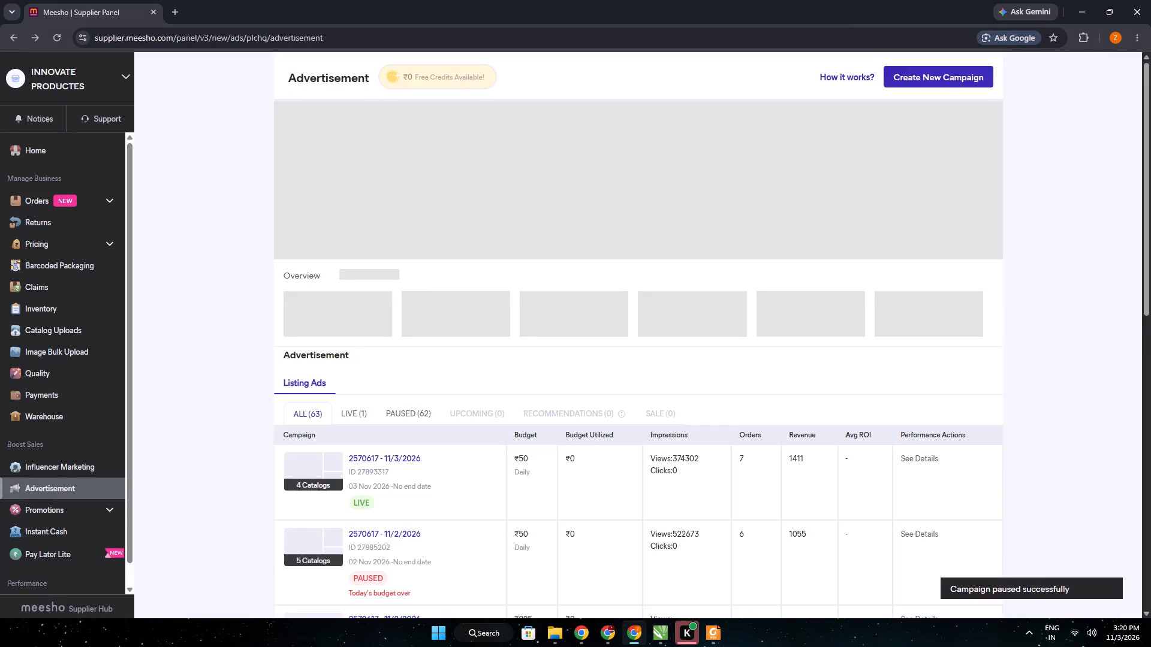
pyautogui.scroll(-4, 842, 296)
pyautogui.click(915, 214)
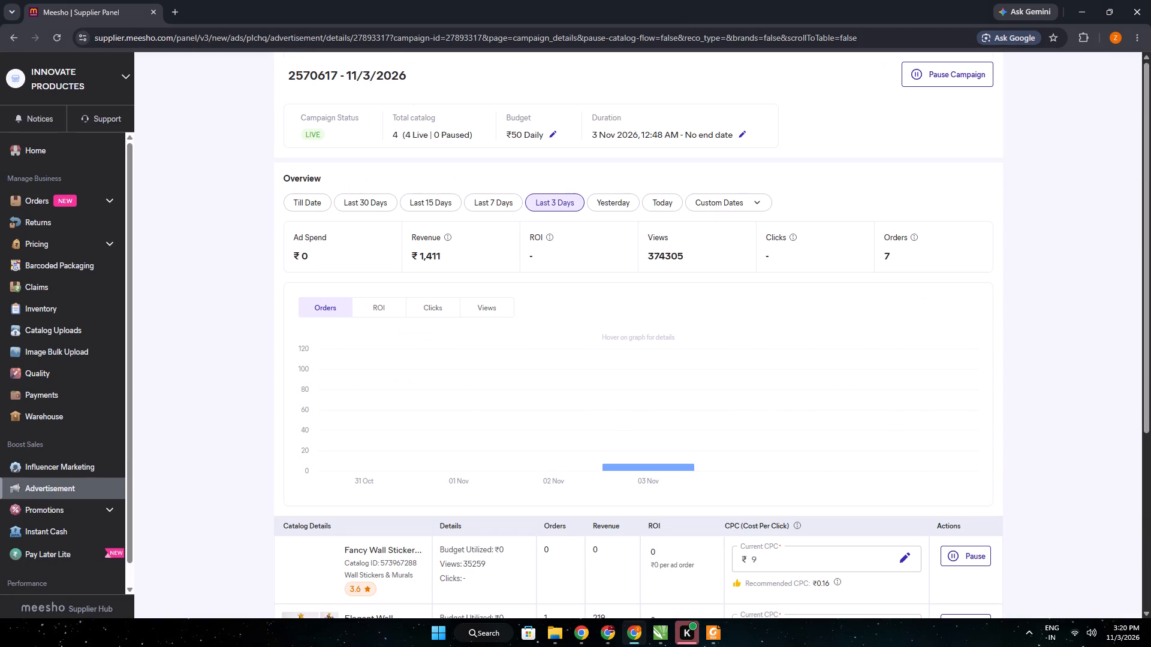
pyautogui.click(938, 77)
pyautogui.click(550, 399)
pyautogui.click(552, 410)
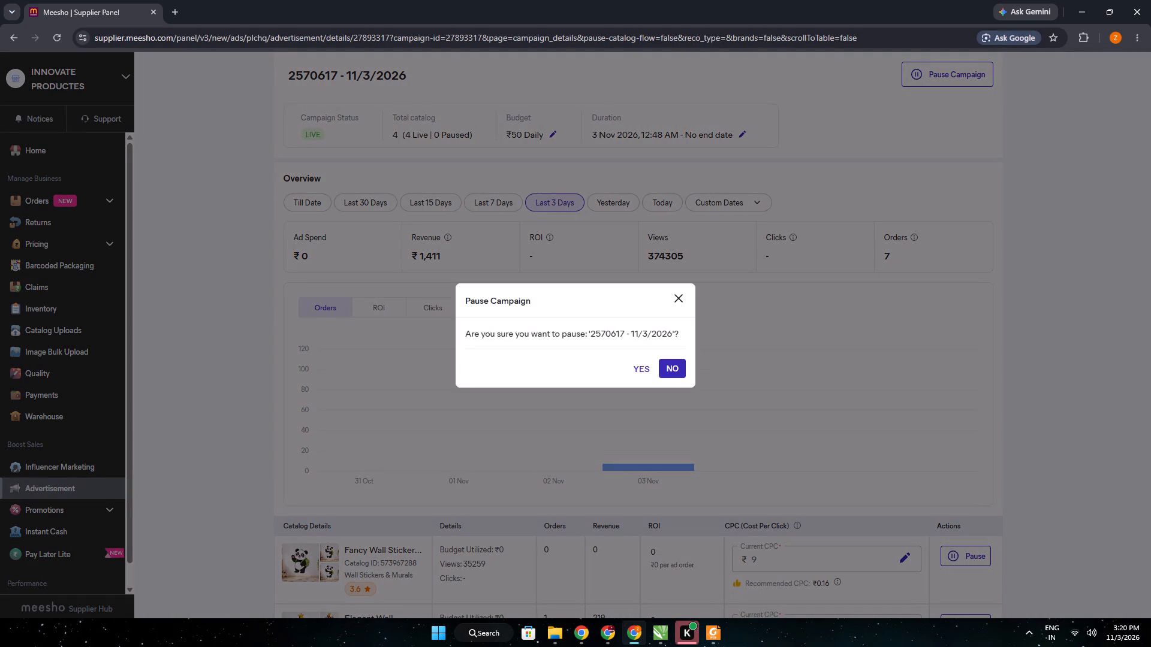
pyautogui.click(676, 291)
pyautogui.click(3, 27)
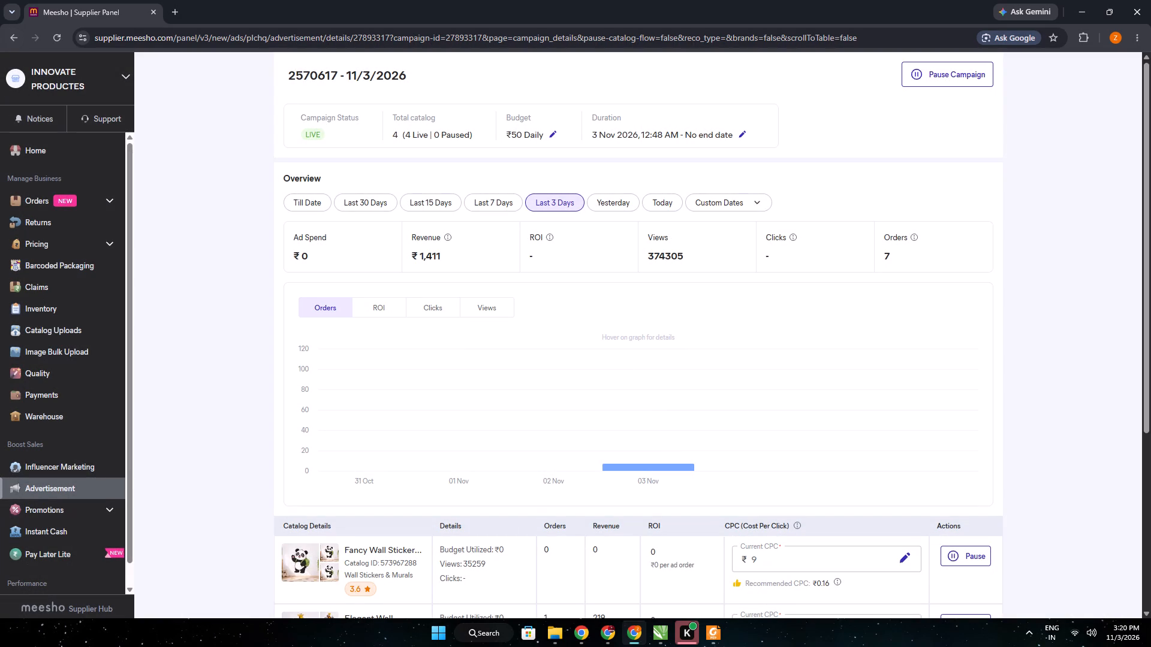
# Pause the 5-catalog advertisement campaign 2570617 - 11/2/2026 from its details page.
pyautogui.click(7, 33)
pyautogui.scroll(-3, 733, 273)
pyautogui.scroll(-1, 881, 368)
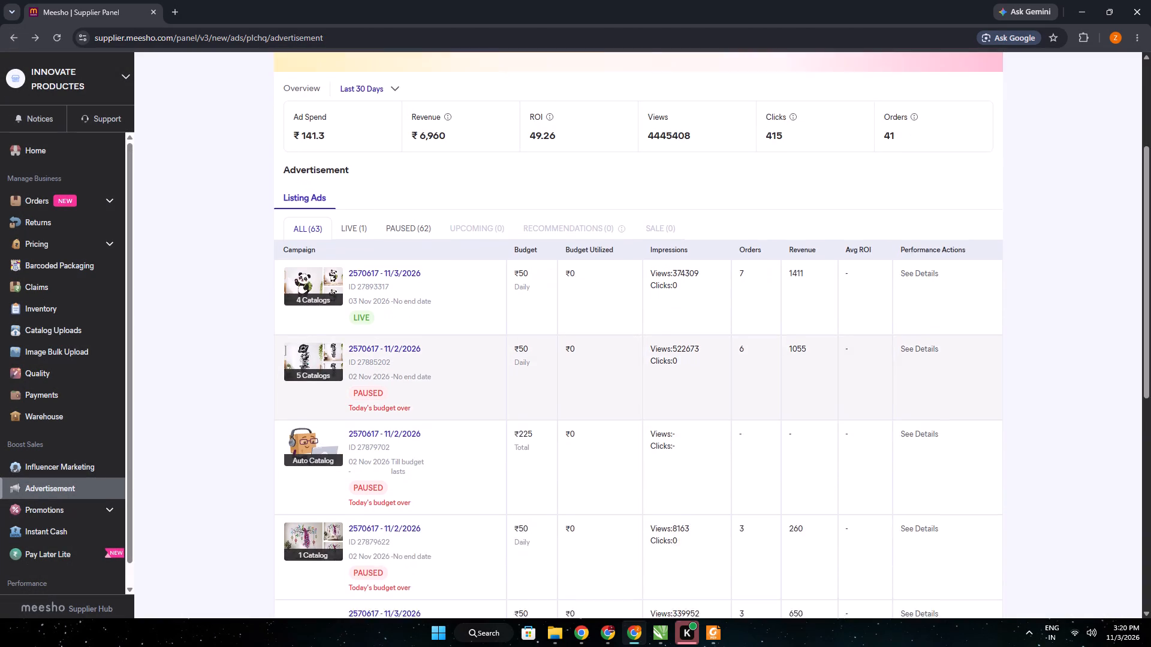
pyautogui.click(911, 298)
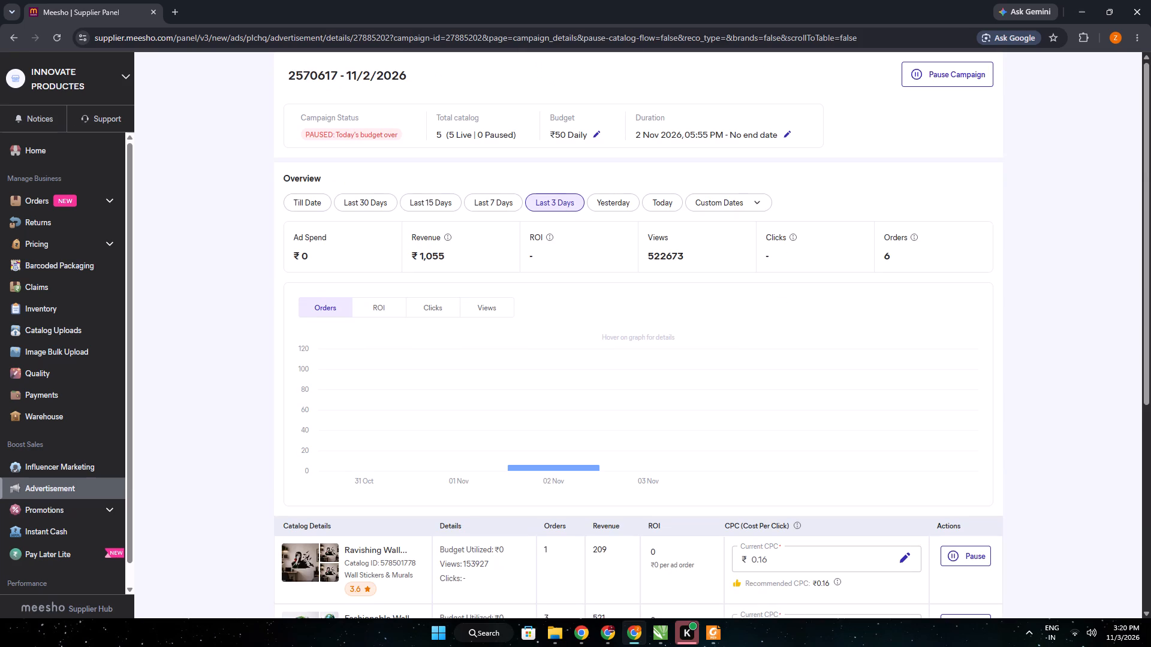
pyautogui.click(945, 71)
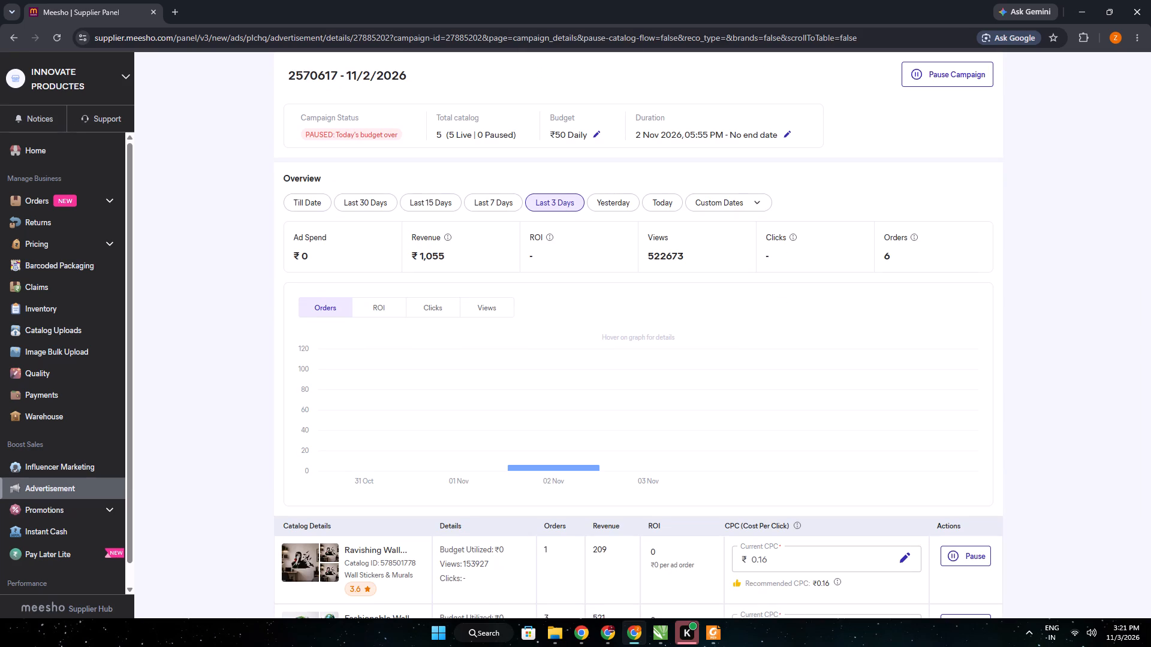
pyautogui.click(538, 424)
pyautogui.click(546, 416)
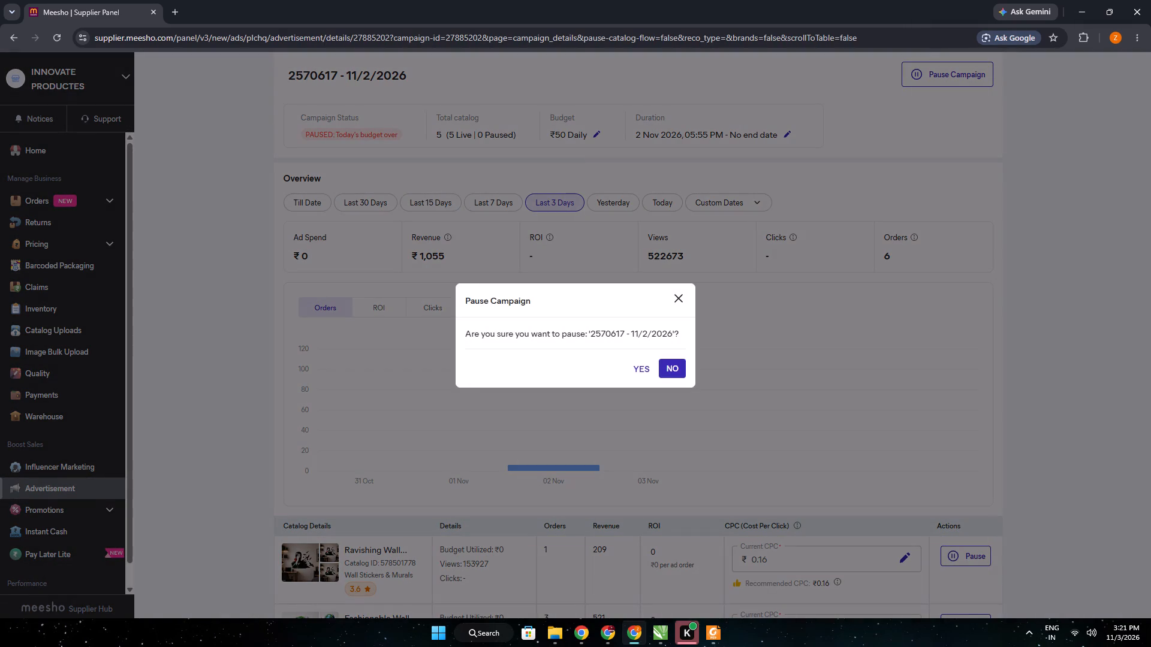
pyautogui.click(627, 373)
pyautogui.click(638, 370)
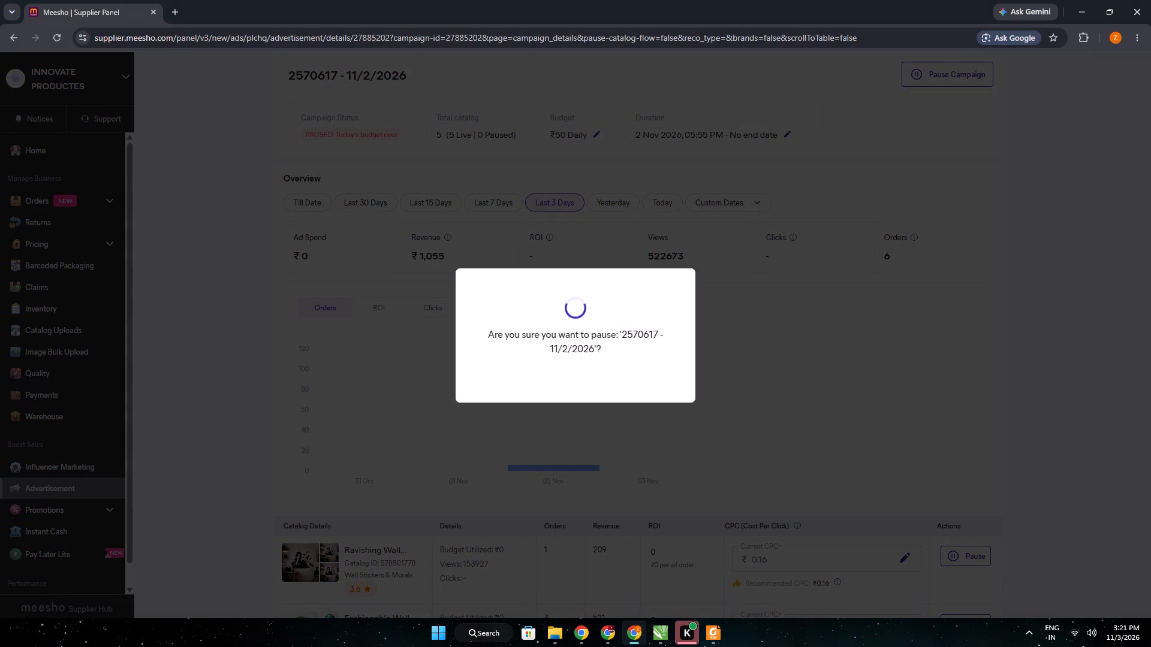
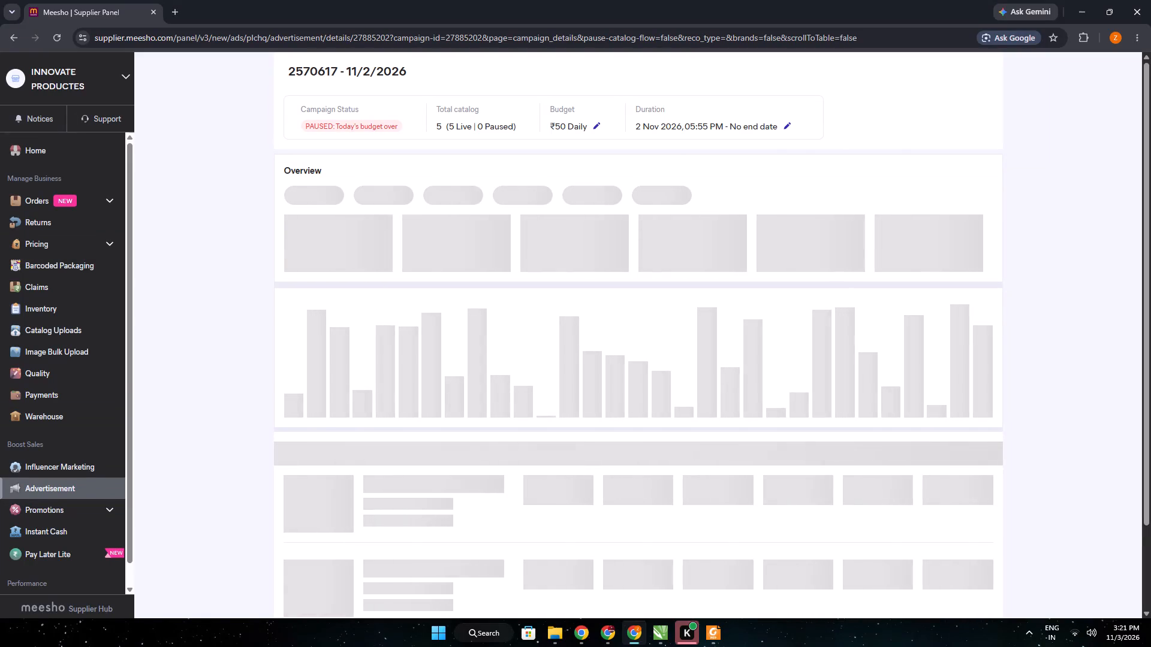
# Leave the campaign details page and close the open Meesho supplier panel browser windows.
pyautogui.click(17, 30)
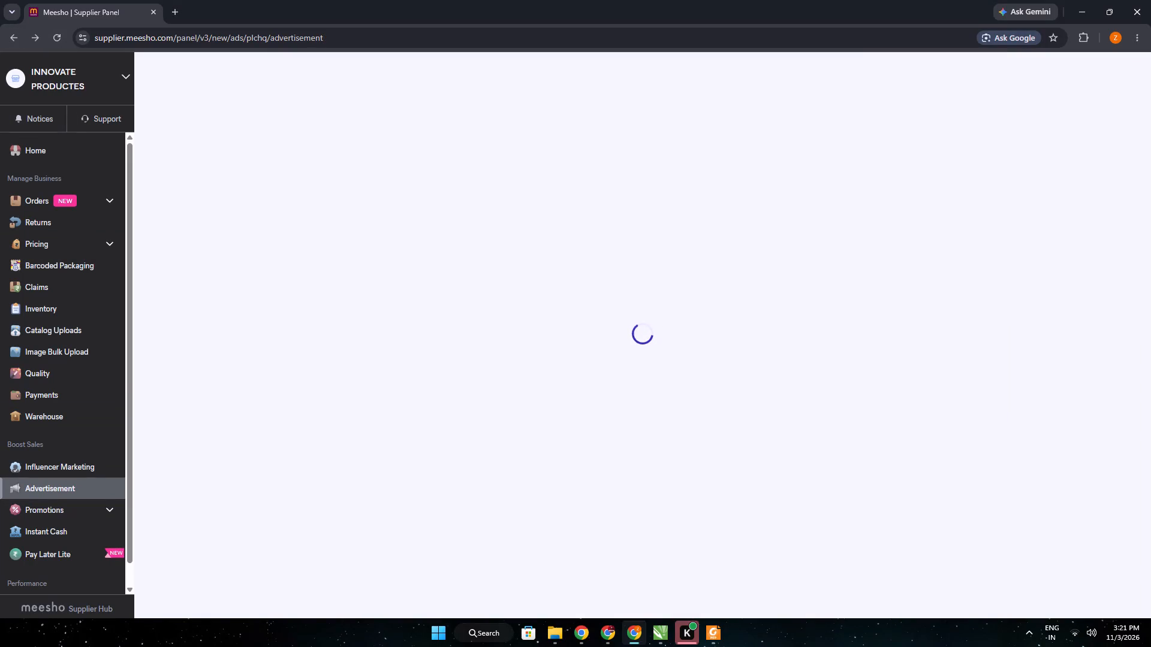
pyautogui.click(1067, 633)
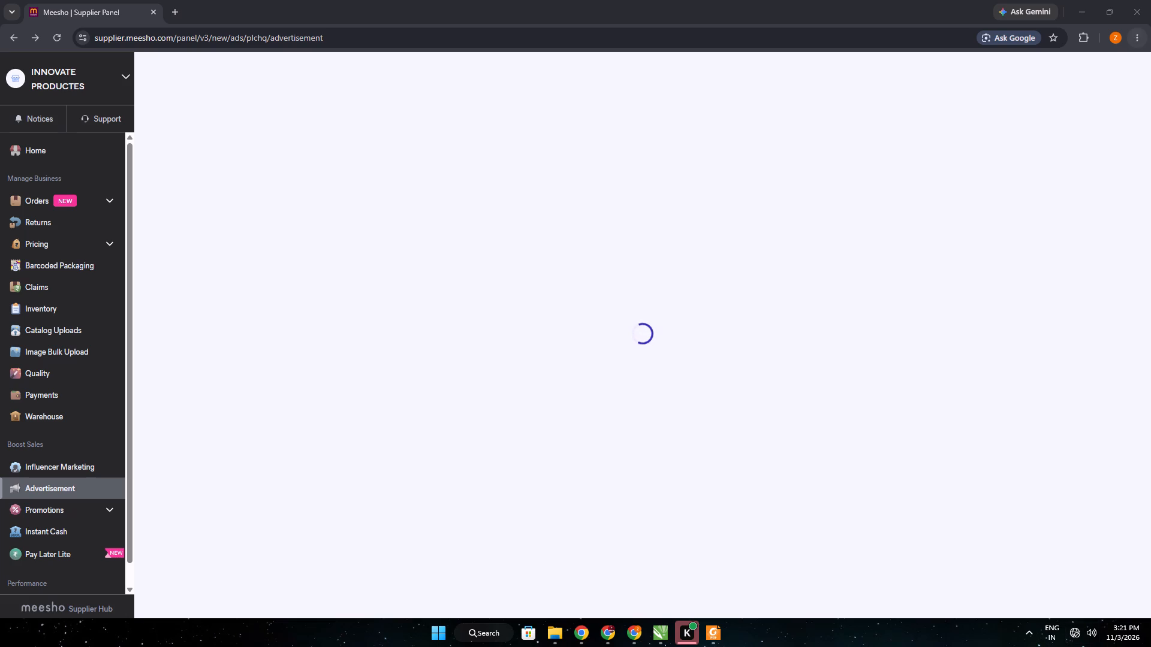
pyautogui.click(1129, 0)
pyautogui.click(1131, 3)
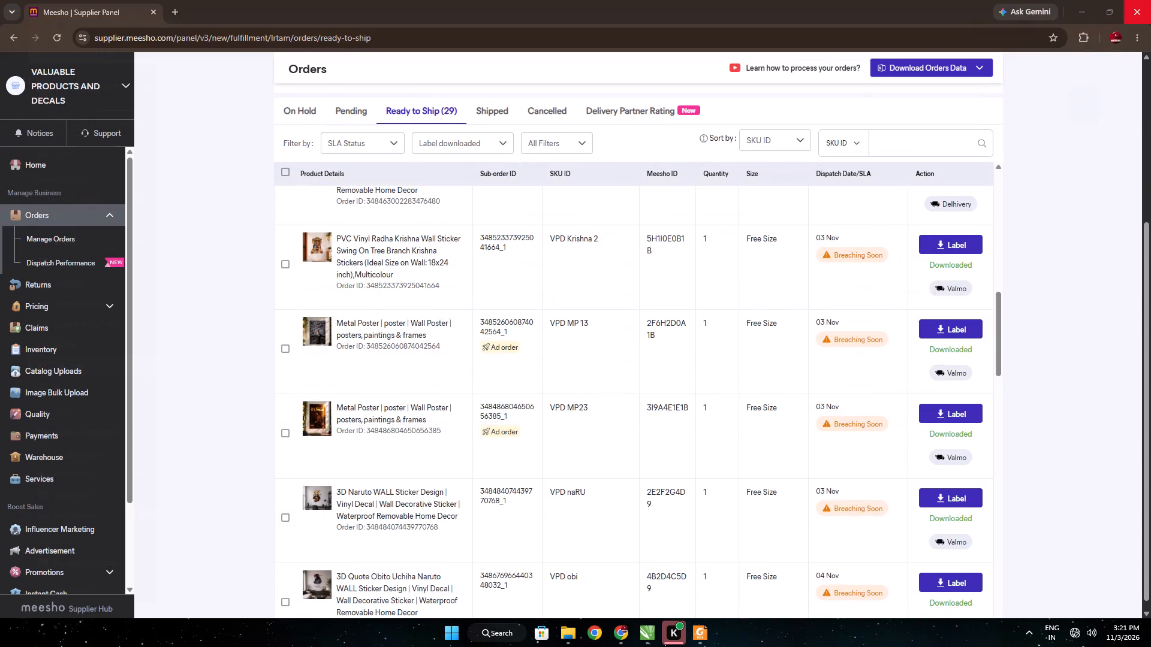
pyautogui.click(1132, 8)
pyautogui.click(1135, 10)
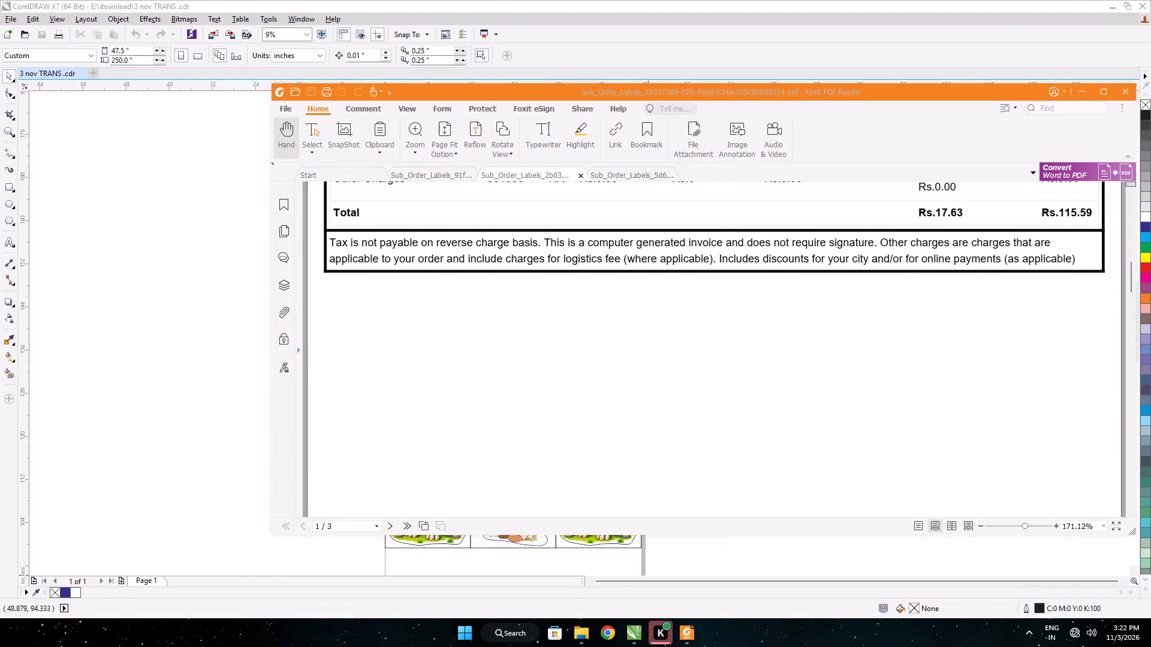
# Close Foxit PDF Reader together with all its open sub-order label PDFs.
pyautogui.click(1127, 96)
pyautogui.click(722, 318)
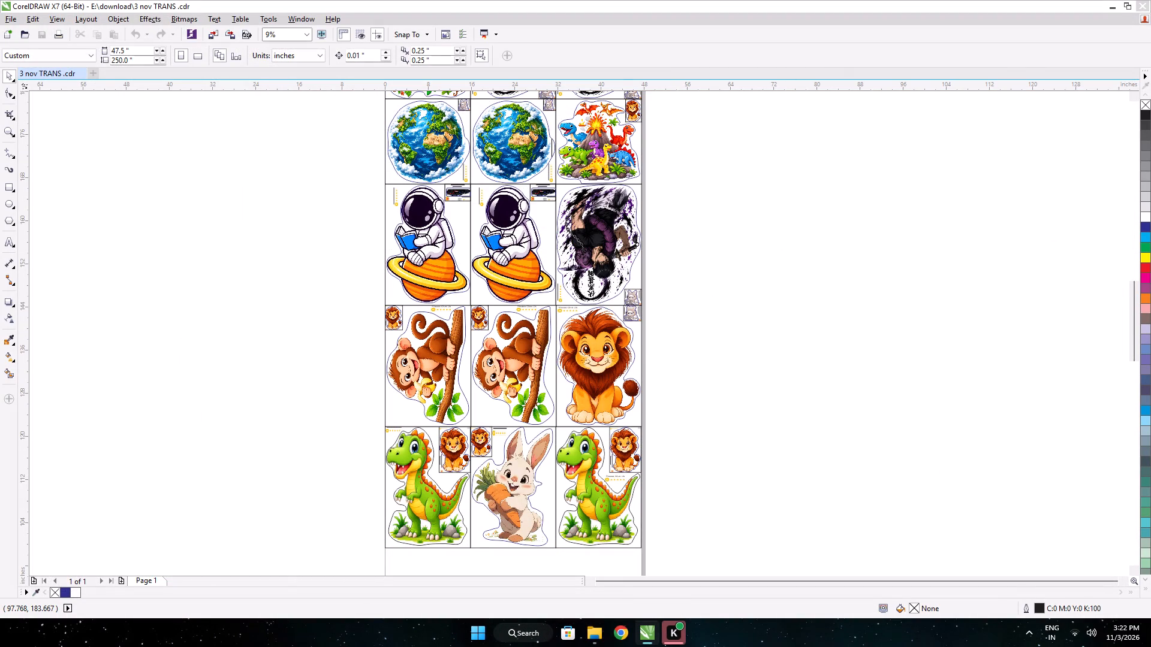
# Close CorelDRAW with the 3 nov TRANS .cdr sticker layout.
pyautogui.click(1137, 3)
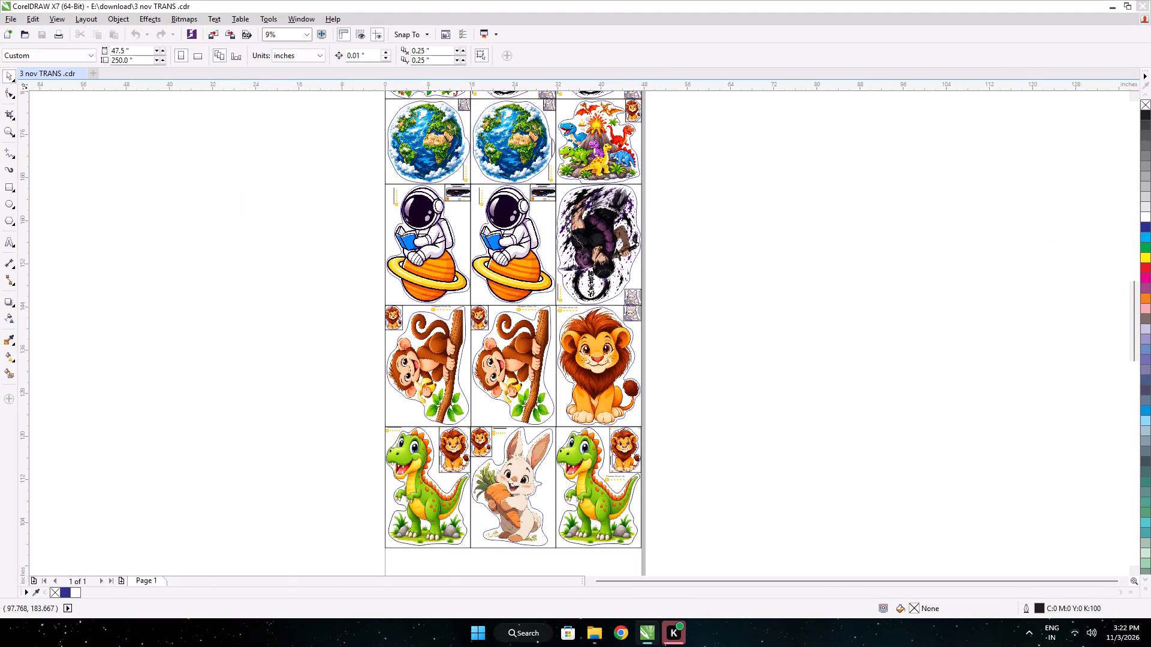
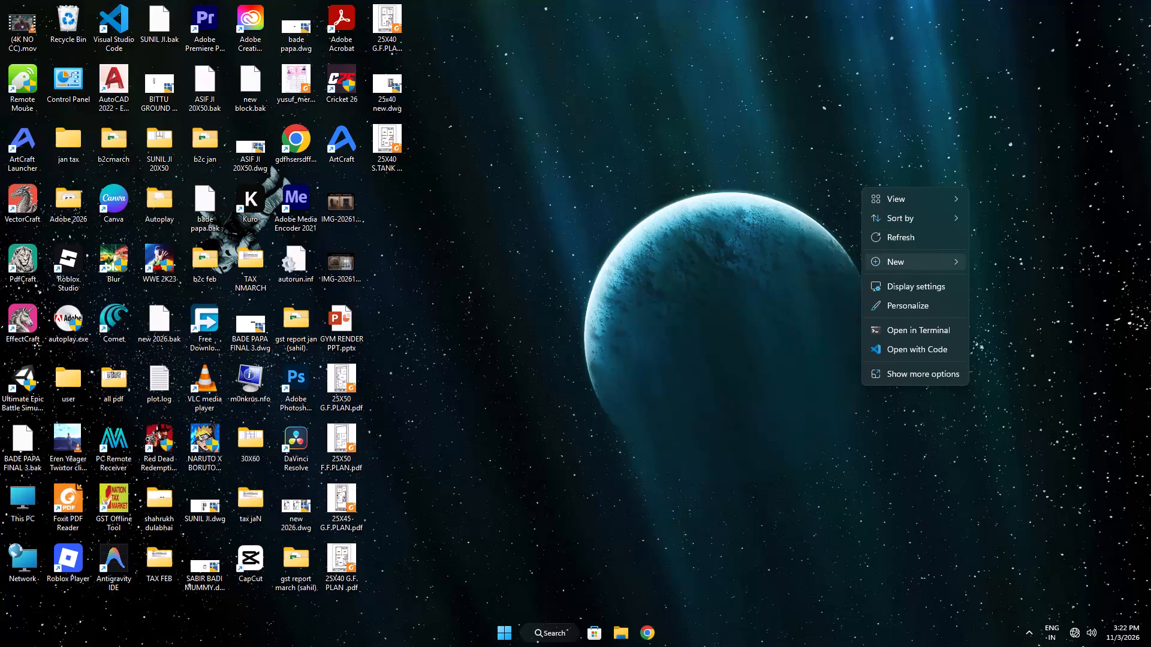
# Refresh the desktop and shut down the Windows computer.
pyautogui.click(887, 231)
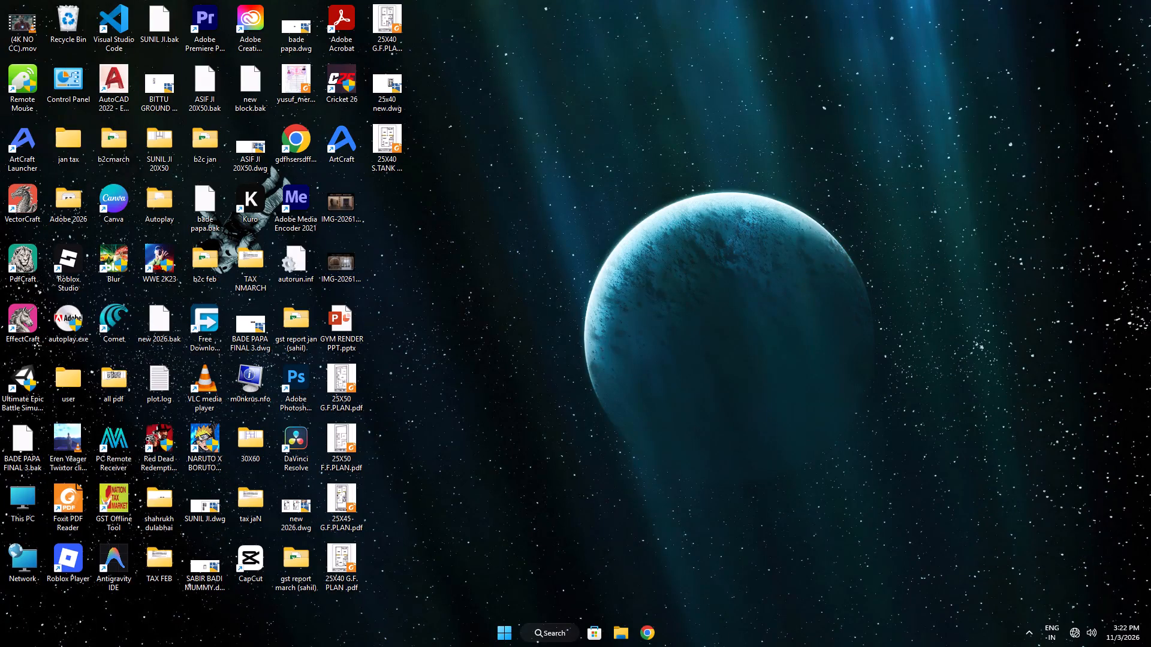
pyautogui.hotkey('alt', 'F4')
pyautogui.press('Return')
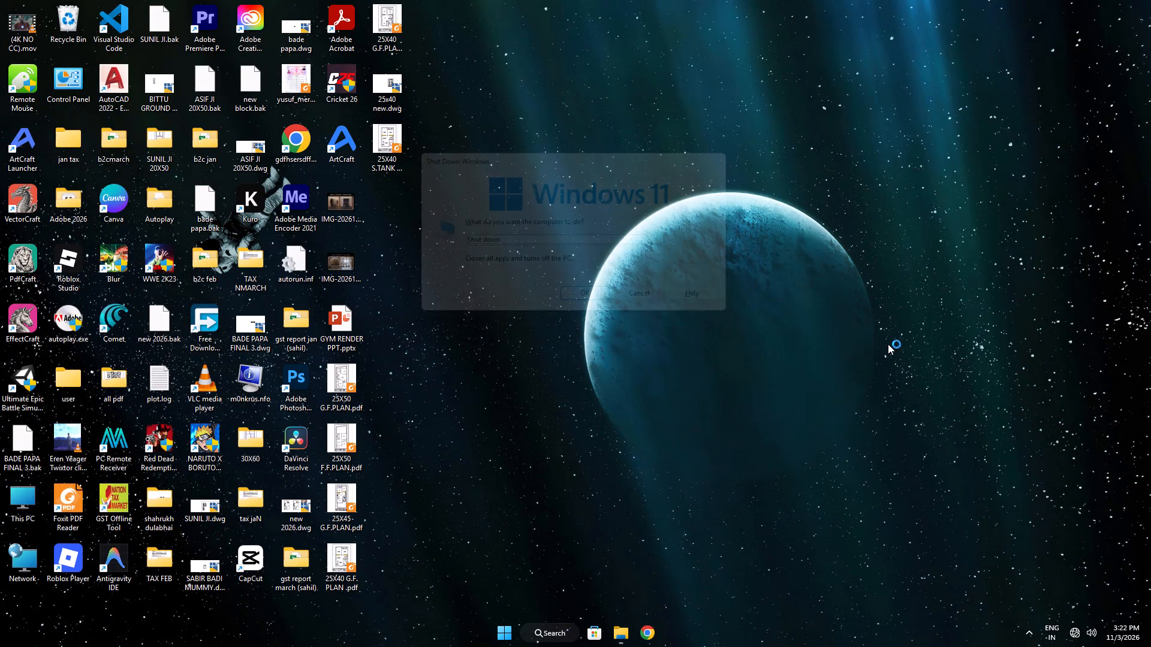